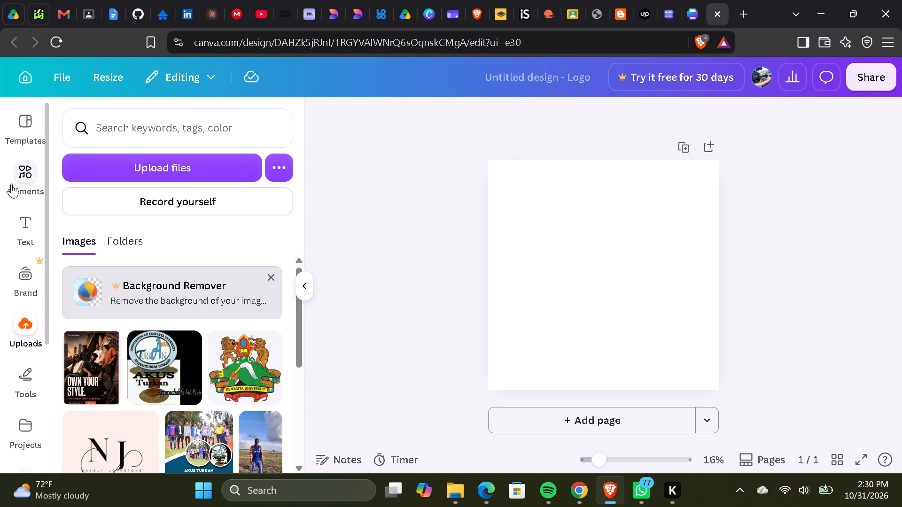
{"action": "scroll", "coordinate": [11, 184], "scroll_direction": "up", "scroll_amount": 2}
{"action": "left_click", "coordinate": [23, 75]}
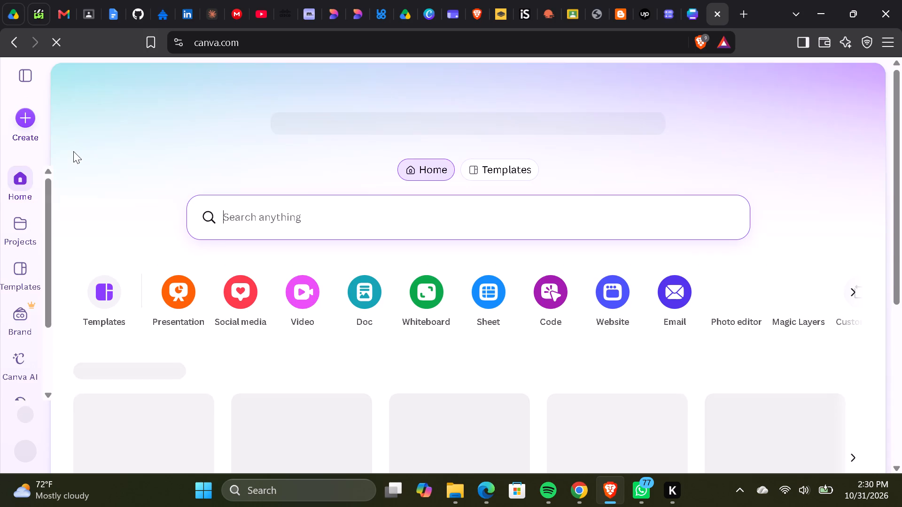
Start creating a new design and search the design types for "logo".
{"action": "left_click", "coordinate": [31, 121]}
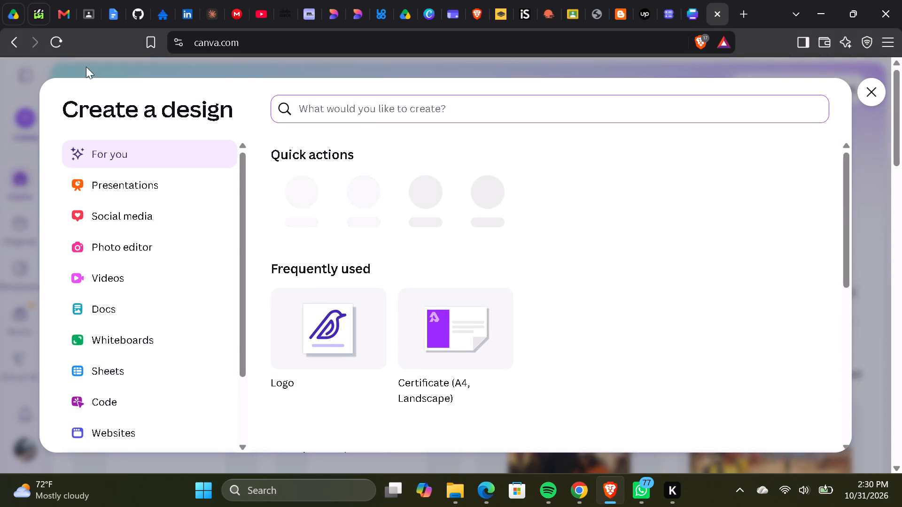
{"action": "left_click", "coordinate": [349, 104]}
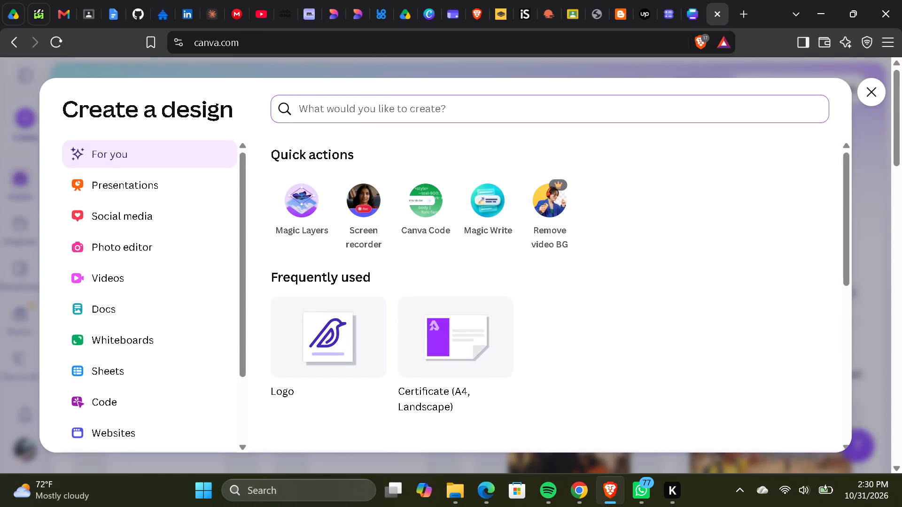
{"action": "type", "text": "lo"}
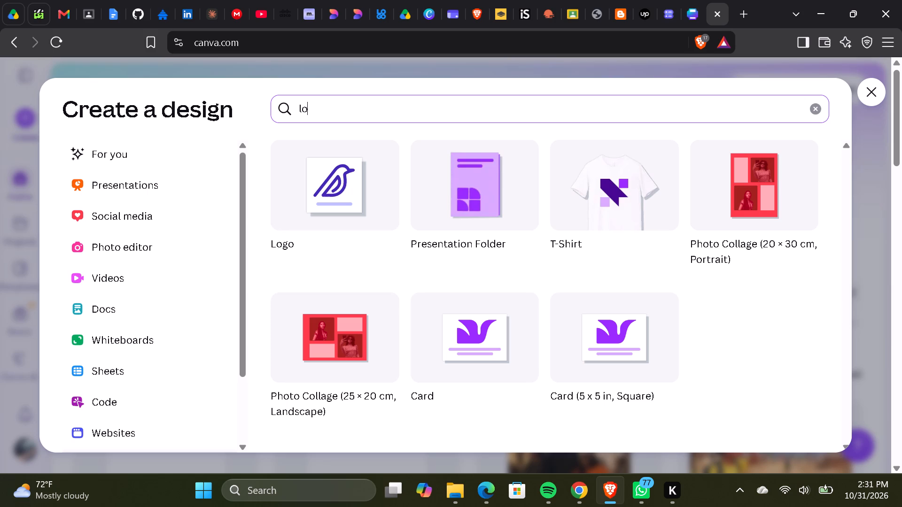
{"action": "type", "text": "go"}
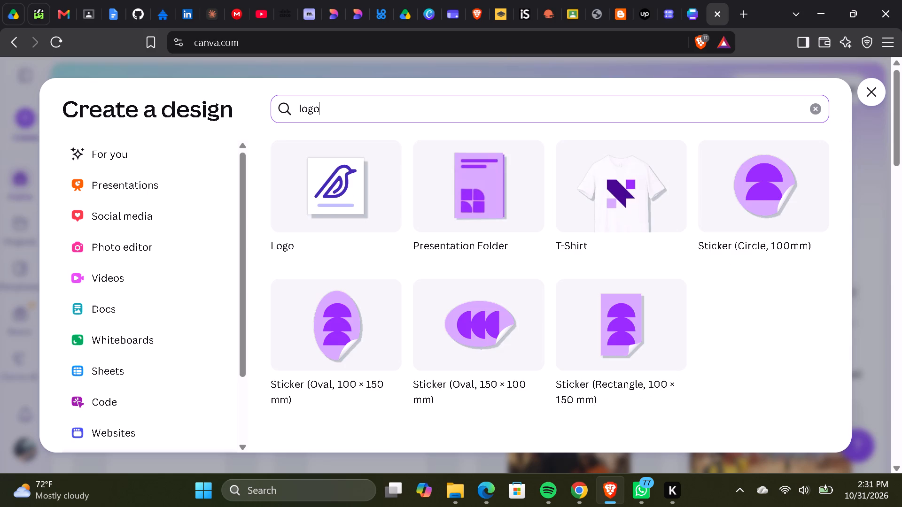
Look through the list of design categories, from For you to Custom size and Upload, alongside the logo formats.
{"action": "scroll", "coordinate": [141, 235], "scroll_direction": "down", "scroll_amount": 2}
{"action": "scroll", "coordinate": [141, 235], "scroll_direction": "up", "scroll_amount": 1}
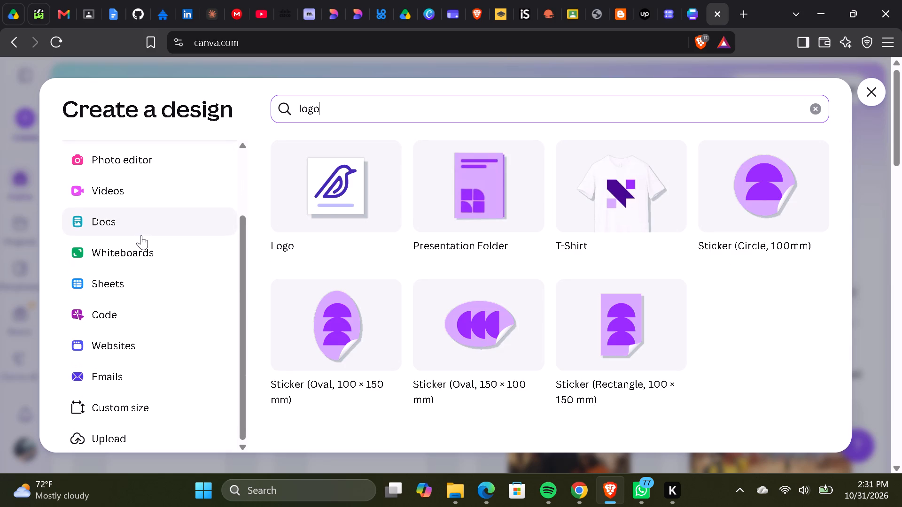
{"action": "scroll", "coordinate": [141, 235], "scroll_direction": "up", "scroll_amount": 2}
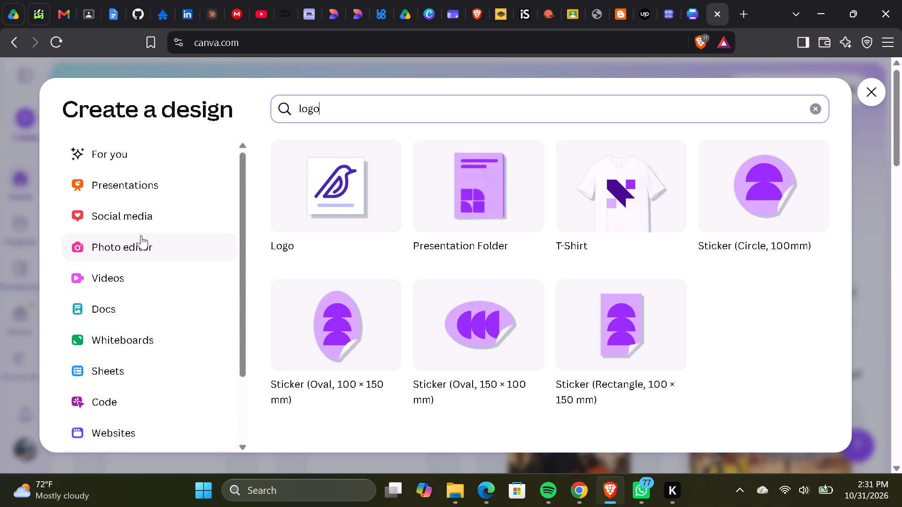
{"action": "scroll", "coordinate": [141, 235], "scroll_direction": "up", "scroll_amount": 4}
{"action": "scroll", "coordinate": [144, 323], "scroll_direction": "down", "scroll_amount": 2}
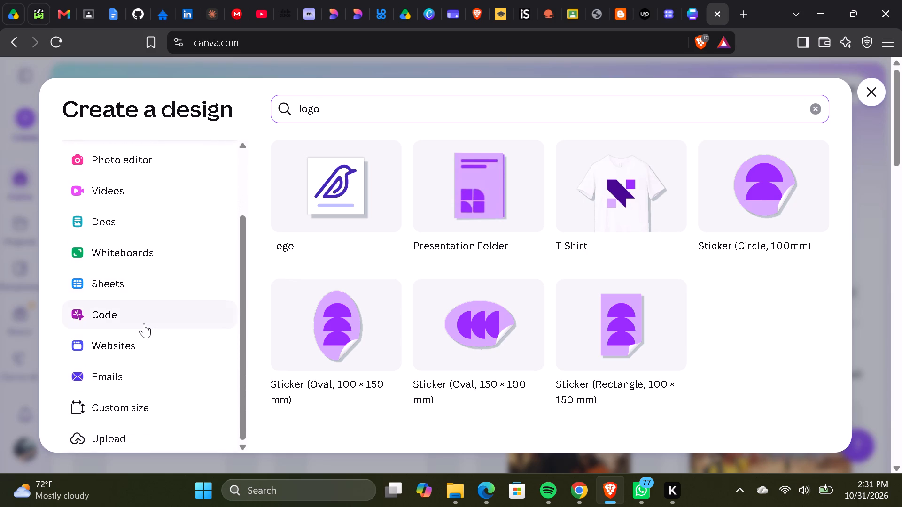
{"action": "scroll", "coordinate": [144, 323], "scroll_direction": "down", "scroll_amount": 1}
{"action": "scroll", "coordinate": [144, 323], "scroll_direction": "up", "scroll_amount": 3}
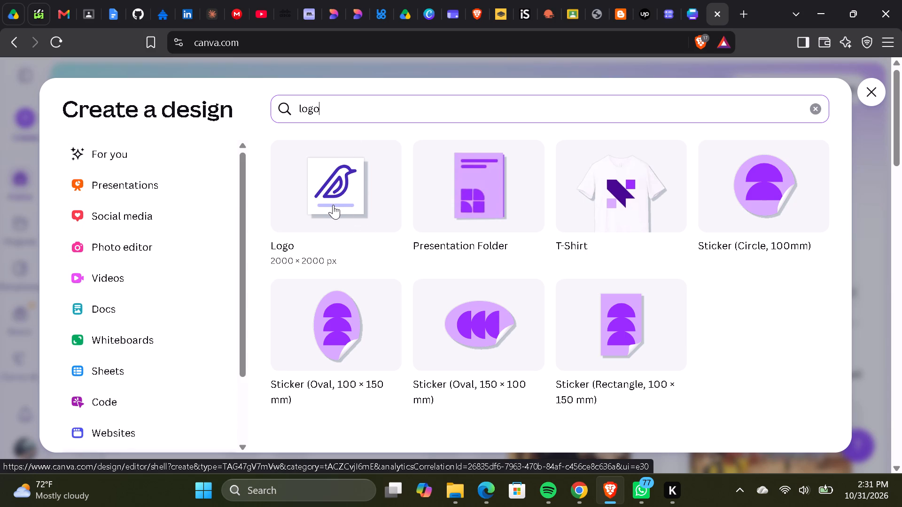
Capture a screenshot of the Create a design window showing the category list and the logo search results.
{"action": "key", "text": "shift+super+s"}
{"action": "left_click_drag", "start_coordinate": [43, 93], "coordinate": [647, 361]}
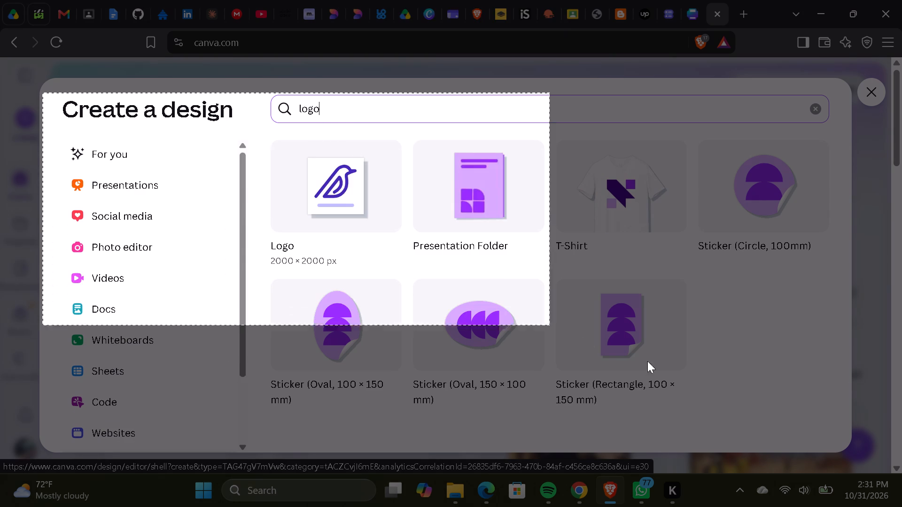
{"action": "left_click_drag", "start_coordinate": [647, 361], "coordinate": [852, 445]}
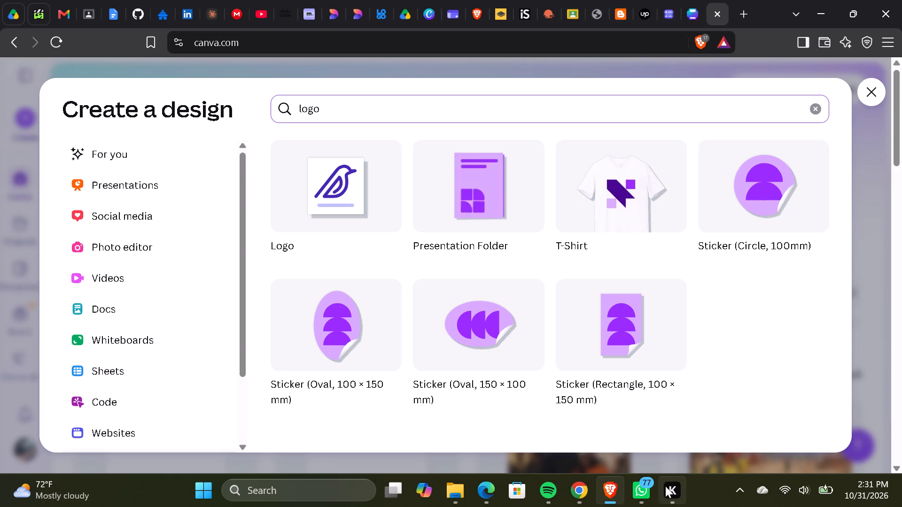
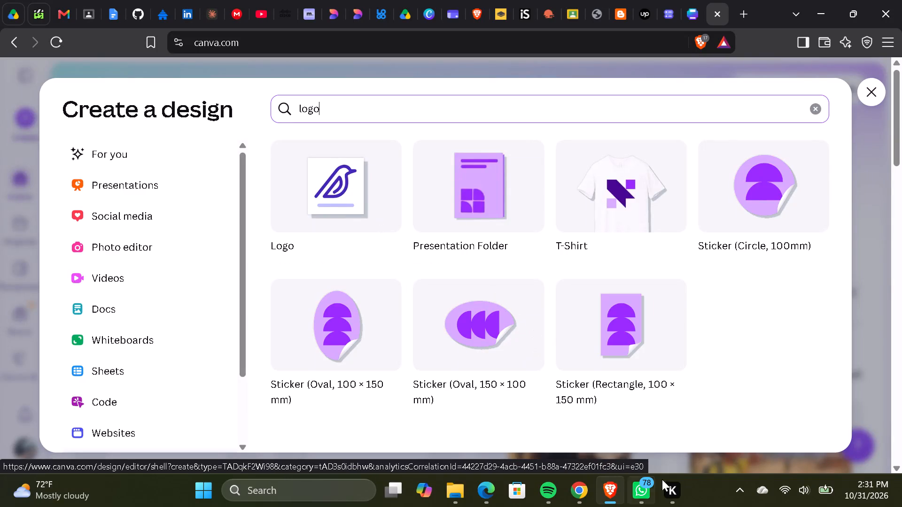
Create a blank design from the Logo format, 2000 × 2000 px.
{"action": "left_click", "coordinate": [354, 196]}
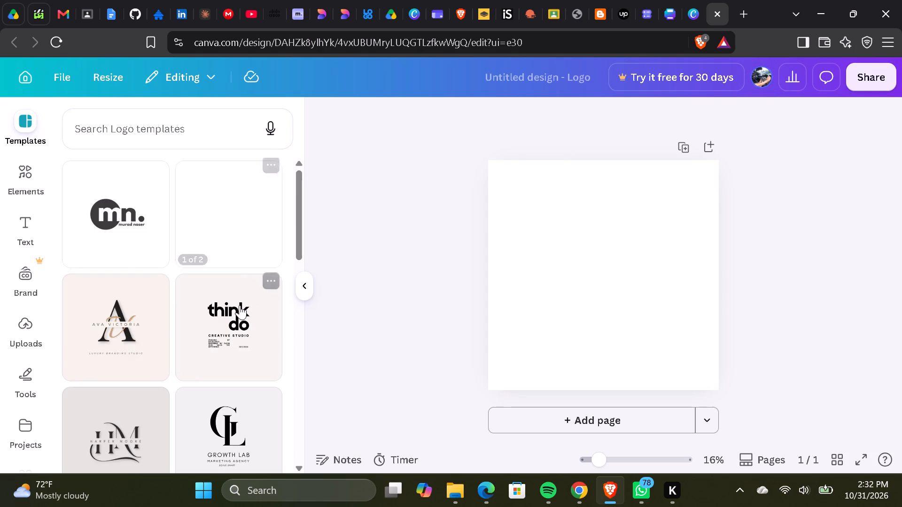
Start a file upload and look through the Desktop folder for the Nia Streetwear campaign files.
{"action": "left_click", "coordinate": [24, 338]}
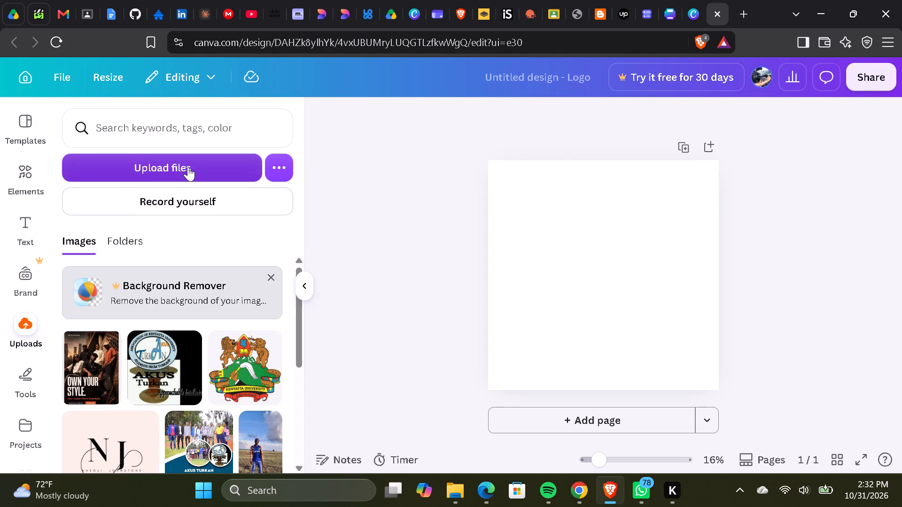
{"action": "left_click", "coordinate": [188, 167]}
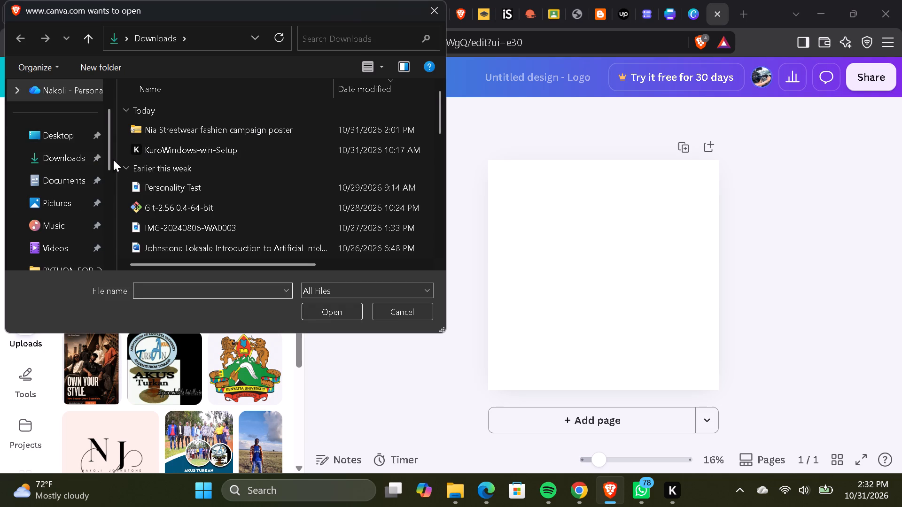
{"action": "left_click", "coordinate": [70, 136]}
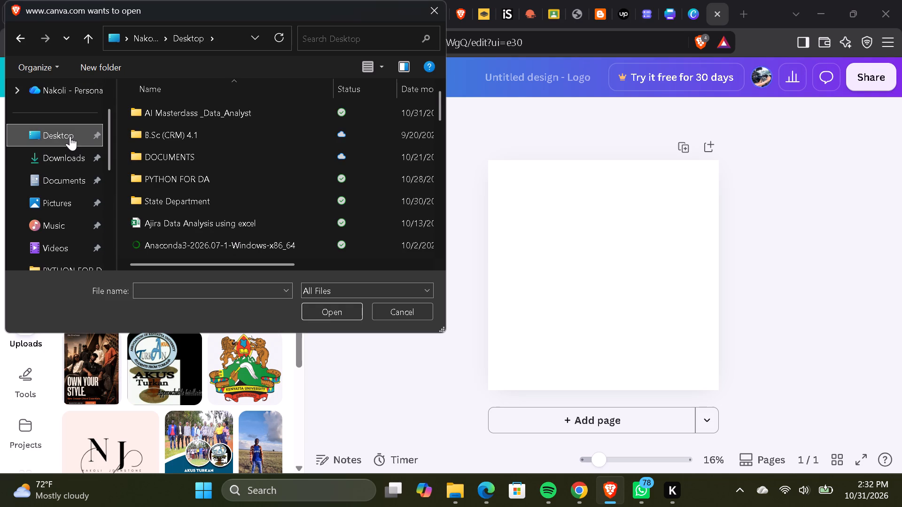
{"action": "scroll", "coordinate": [274, 215], "scroll_direction": "down", "scroll_amount": 5}
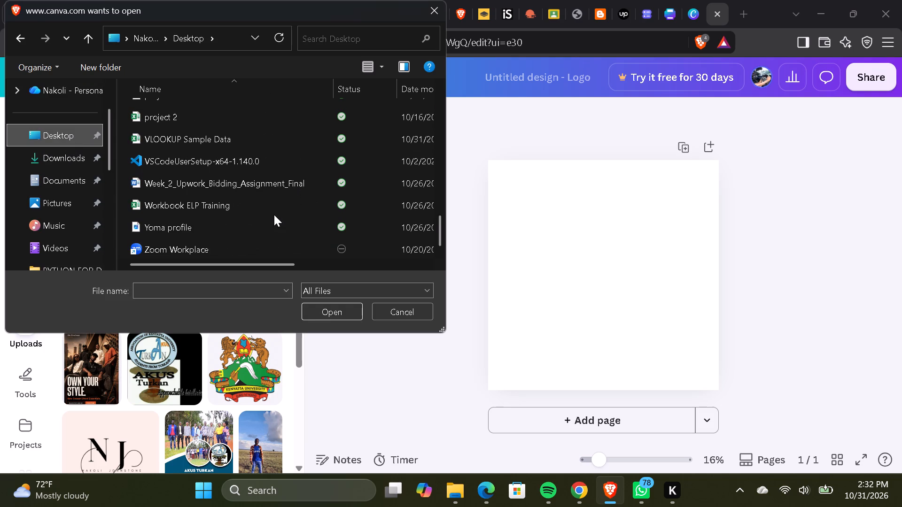
{"action": "scroll", "coordinate": [274, 215], "scroll_direction": "down", "scroll_amount": 4}
{"action": "scroll", "coordinate": [274, 215], "scroll_direction": "up", "scroll_amount": 1}
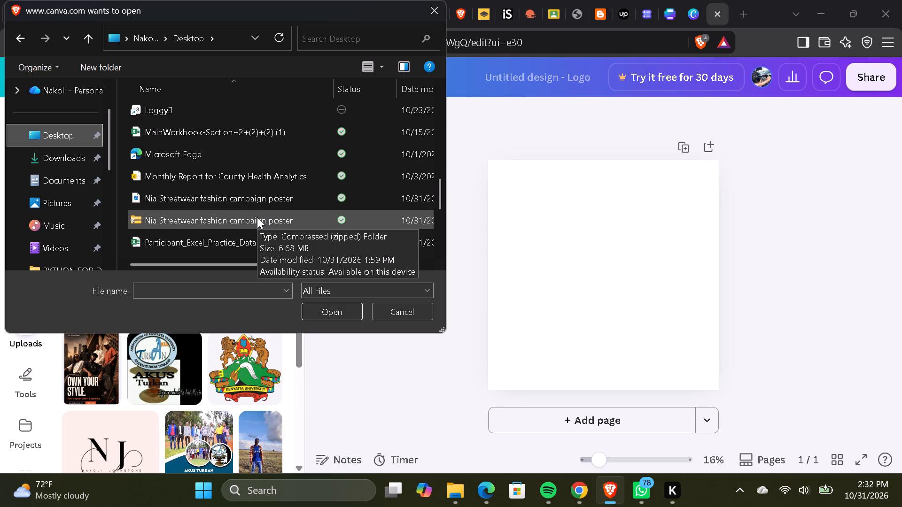
{"action": "scroll", "coordinate": [257, 217], "scroll_direction": "down", "scroll_amount": 1}
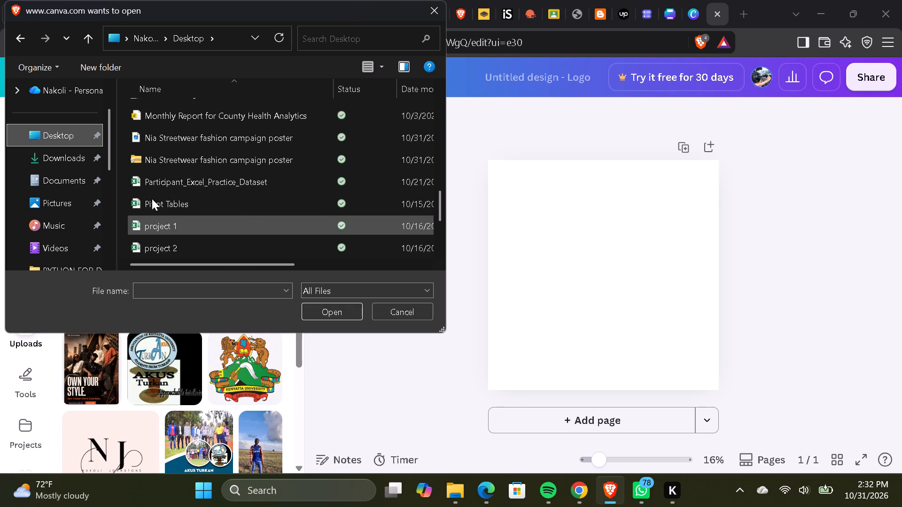
Look through the Pictures folder for the Nia Streetwear campaign files.
{"action": "left_click", "coordinate": [64, 204]}
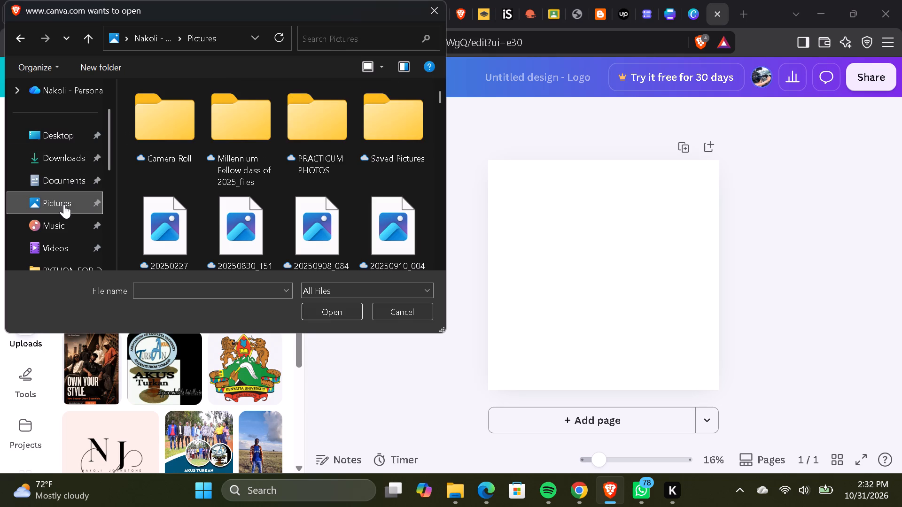
{"action": "scroll", "coordinate": [239, 176], "scroll_direction": "down", "scroll_amount": 20}
{"action": "scroll", "coordinate": [239, 176], "scroll_direction": "down", "scroll_amount": 11}
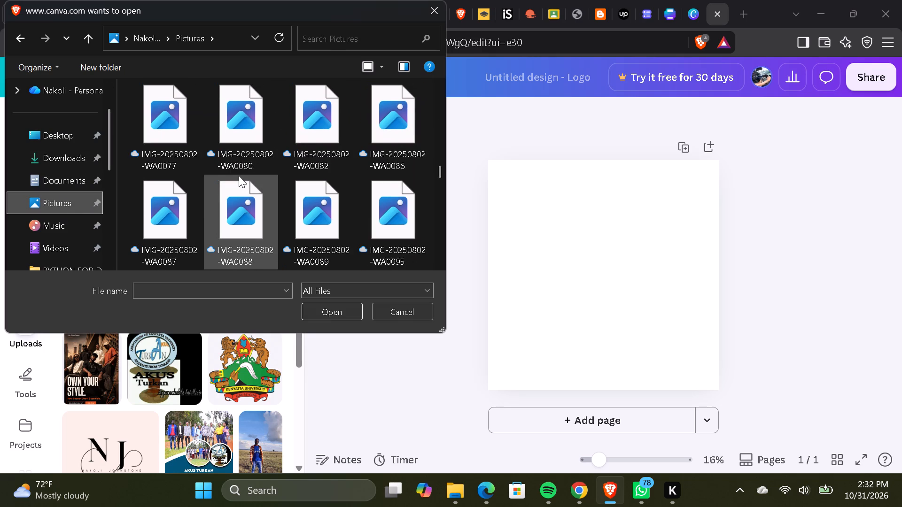
{"action": "scroll", "coordinate": [239, 176], "scroll_direction": "down", "scroll_amount": 20}
{"action": "scroll", "coordinate": [239, 176], "scroll_direction": "down", "scroll_amount": 2}
{"action": "scroll", "coordinate": [304, 156], "scroll_direction": "up", "scroll_amount": 4}
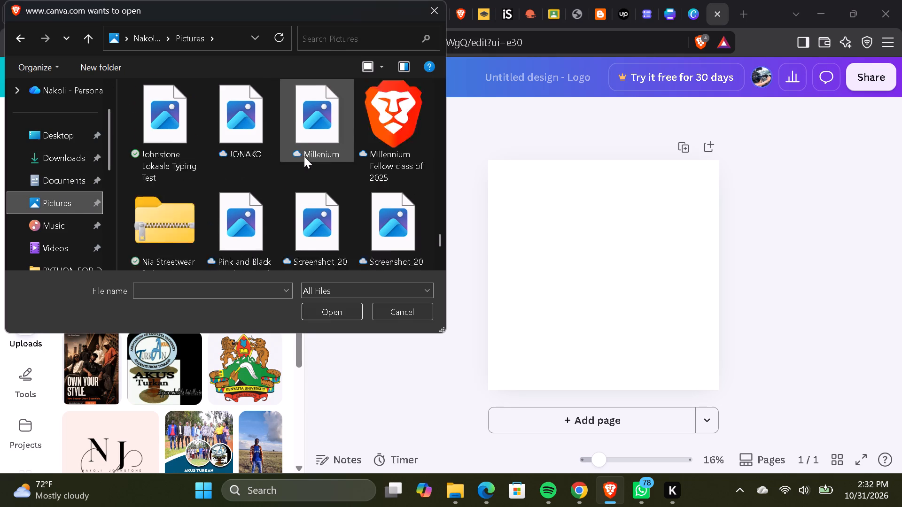
{"action": "scroll", "coordinate": [304, 156], "scroll_direction": "up", "scroll_amount": 9}
{"action": "scroll", "coordinate": [294, 193], "scroll_direction": "down", "scroll_amount": 6}
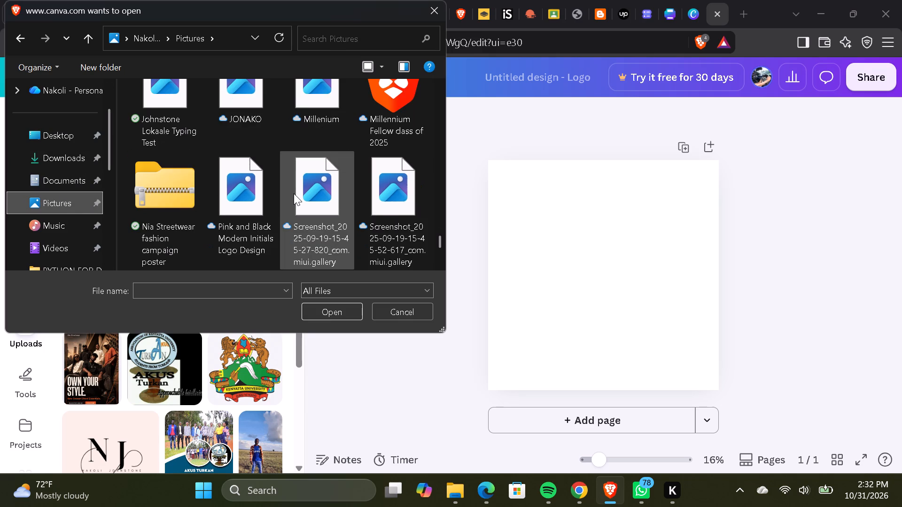
{"action": "scroll", "coordinate": [351, 157], "scroll_direction": "up", "scroll_amount": 2}
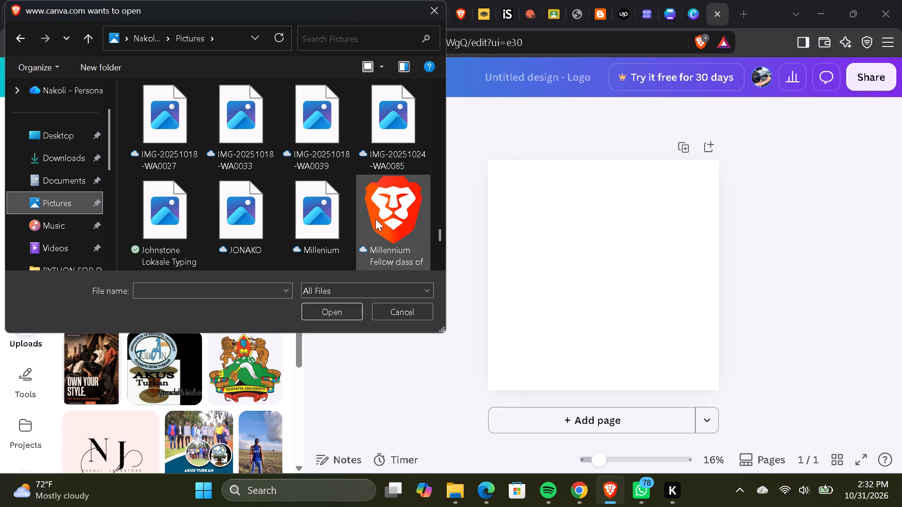
{"action": "scroll", "coordinate": [375, 219], "scroll_direction": "up", "scroll_amount": 20}
{"action": "scroll", "coordinate": [375, 219], "scroll_direction": "up", "scroll_amount": 2}
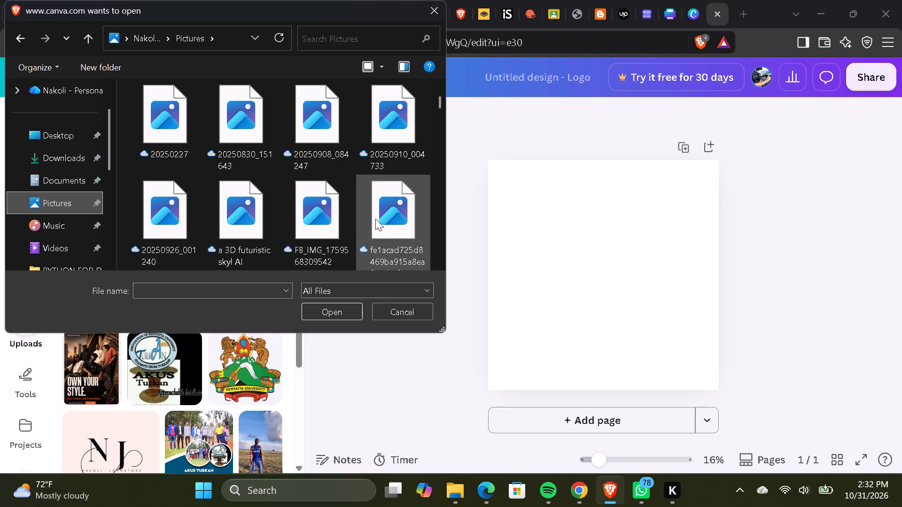
{"action": "scroll", "coordinate": [196, 197], "scroll_direction": "down", "scroll_amount": 1}
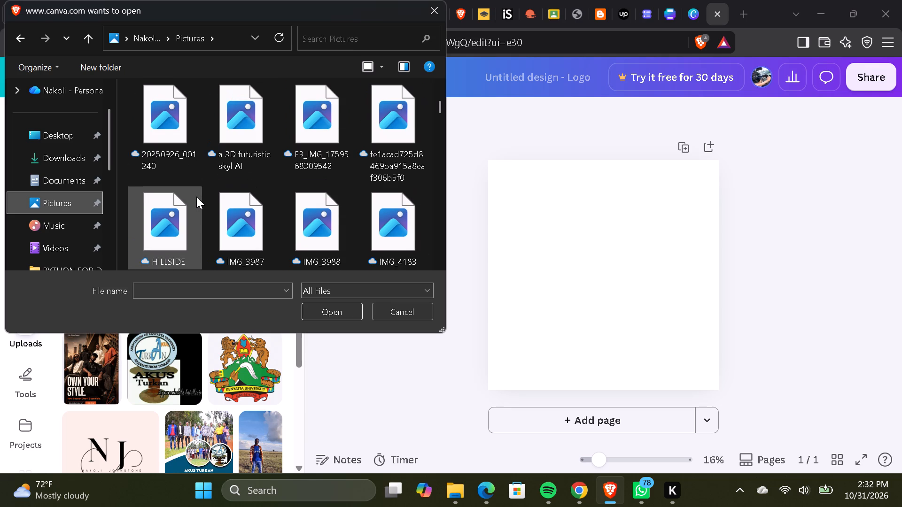
{"action": "key", "text": "Up"}
{"action": "key", "text": "Up"}
{"action": "key", "text": "Up"}
{"action": "key", "text": "Up"}
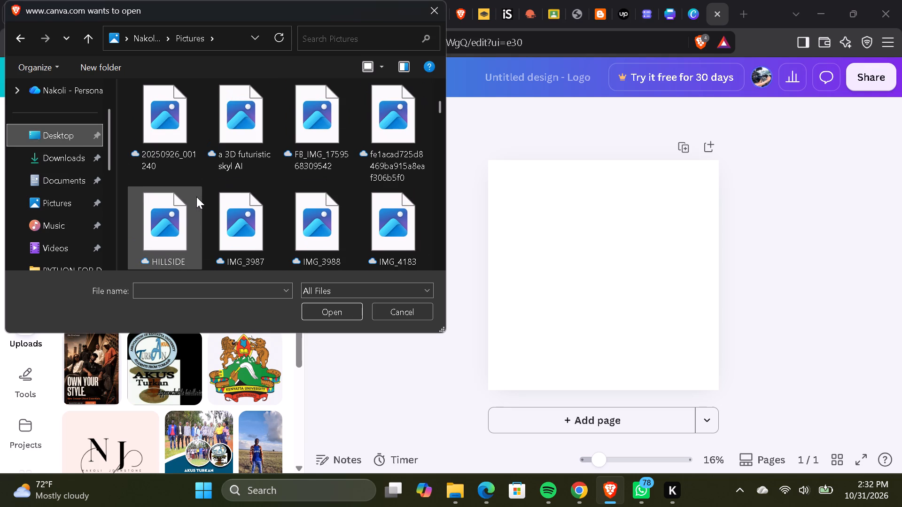
{"action": "left_click", "coordinate": [439, 96]}
{"action": "double_click", "coordinate": [439, 96]}
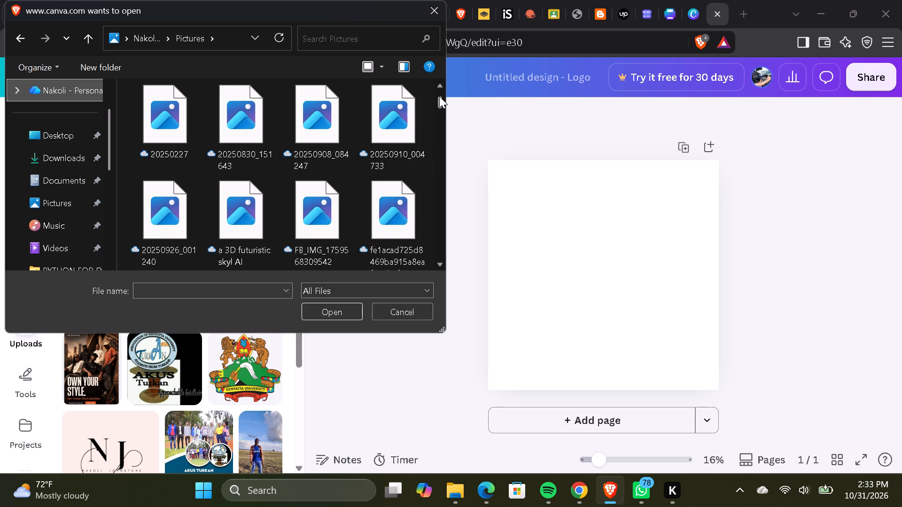
{"action": "left_click", "coordinate": [438, 90]}
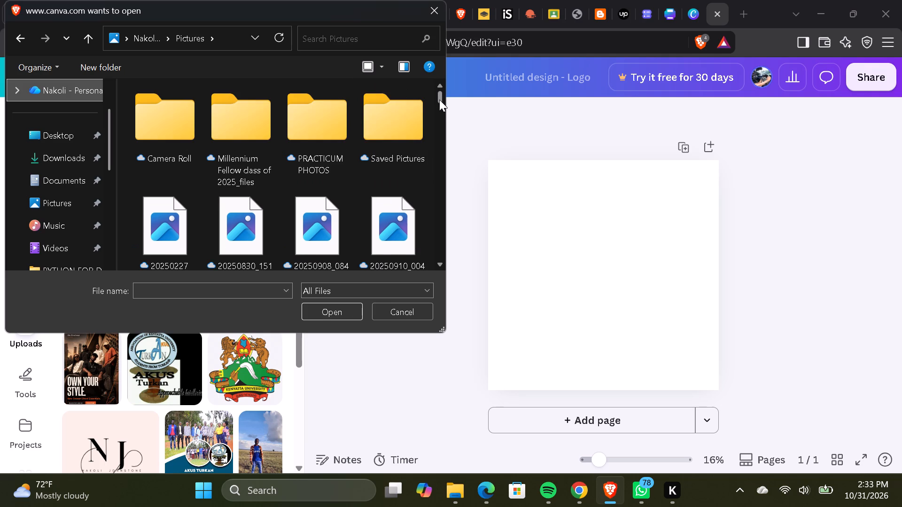
{"action": "key", "text": "Down"}
{"action": "key", "text": "Down"}
{"action": "key", "text": "Down"}
{"action": "key", "text": "Down"}
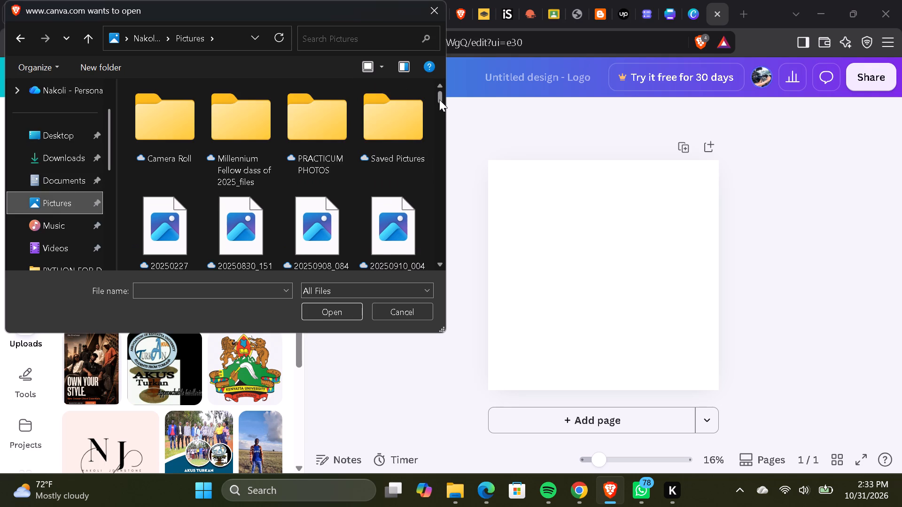
{"action": "key", "text": "Down"}
{"action": "key", "text": "Down"}
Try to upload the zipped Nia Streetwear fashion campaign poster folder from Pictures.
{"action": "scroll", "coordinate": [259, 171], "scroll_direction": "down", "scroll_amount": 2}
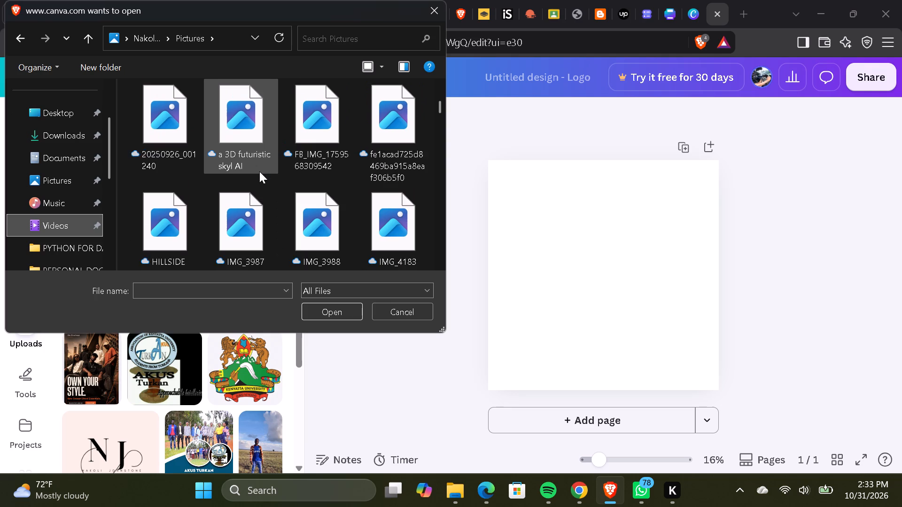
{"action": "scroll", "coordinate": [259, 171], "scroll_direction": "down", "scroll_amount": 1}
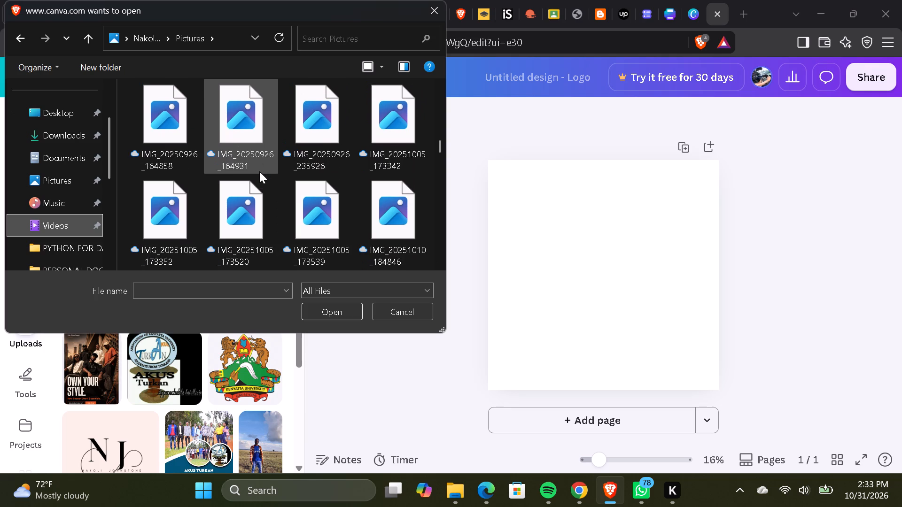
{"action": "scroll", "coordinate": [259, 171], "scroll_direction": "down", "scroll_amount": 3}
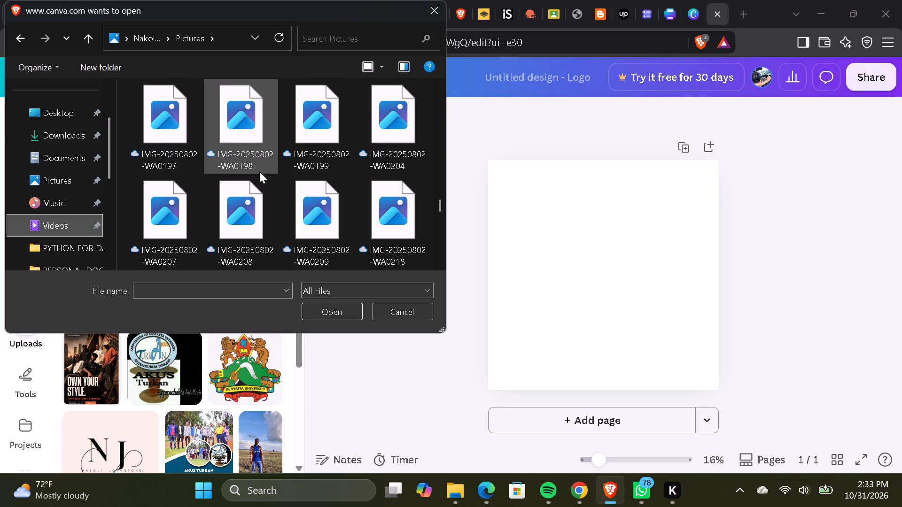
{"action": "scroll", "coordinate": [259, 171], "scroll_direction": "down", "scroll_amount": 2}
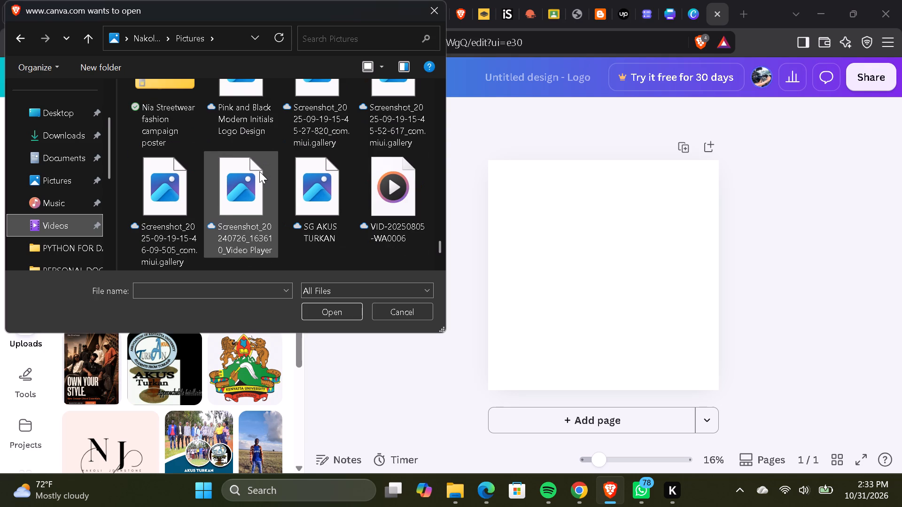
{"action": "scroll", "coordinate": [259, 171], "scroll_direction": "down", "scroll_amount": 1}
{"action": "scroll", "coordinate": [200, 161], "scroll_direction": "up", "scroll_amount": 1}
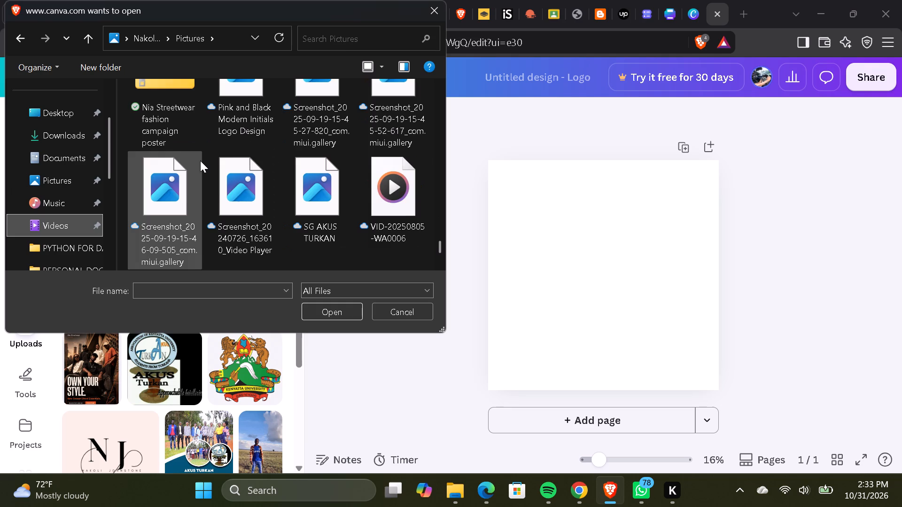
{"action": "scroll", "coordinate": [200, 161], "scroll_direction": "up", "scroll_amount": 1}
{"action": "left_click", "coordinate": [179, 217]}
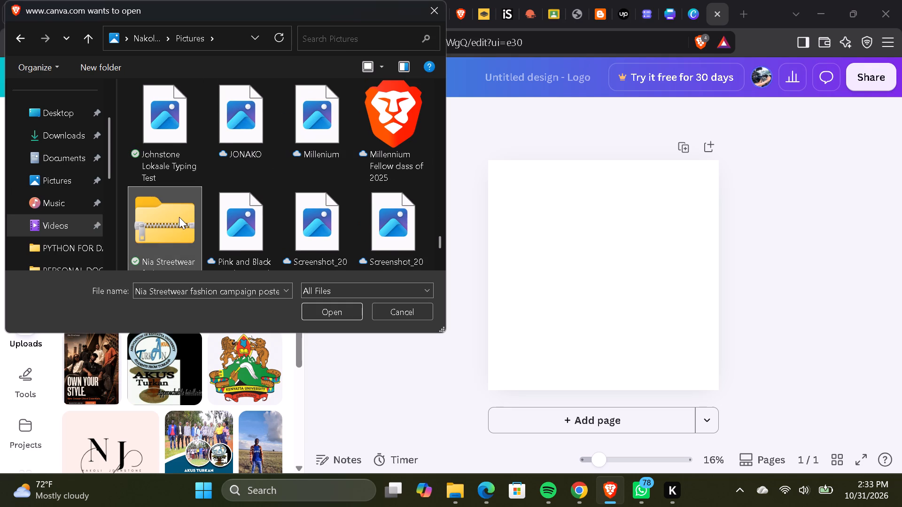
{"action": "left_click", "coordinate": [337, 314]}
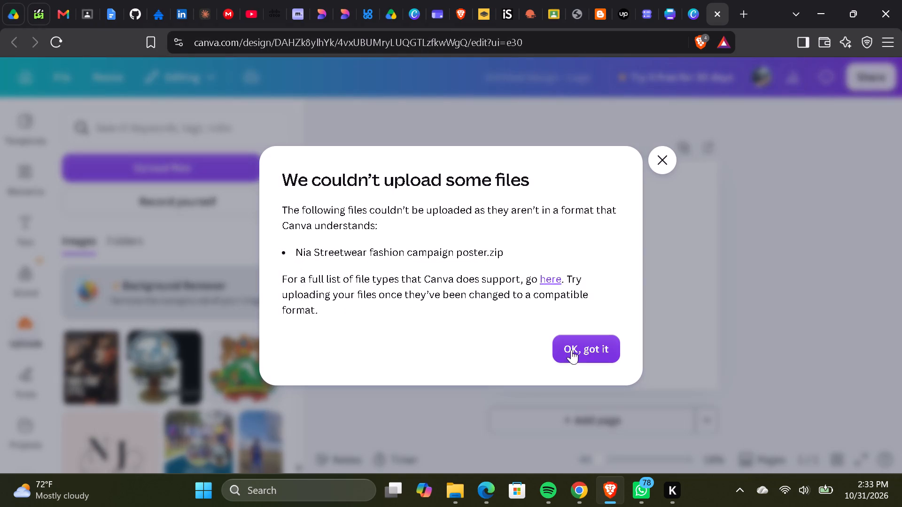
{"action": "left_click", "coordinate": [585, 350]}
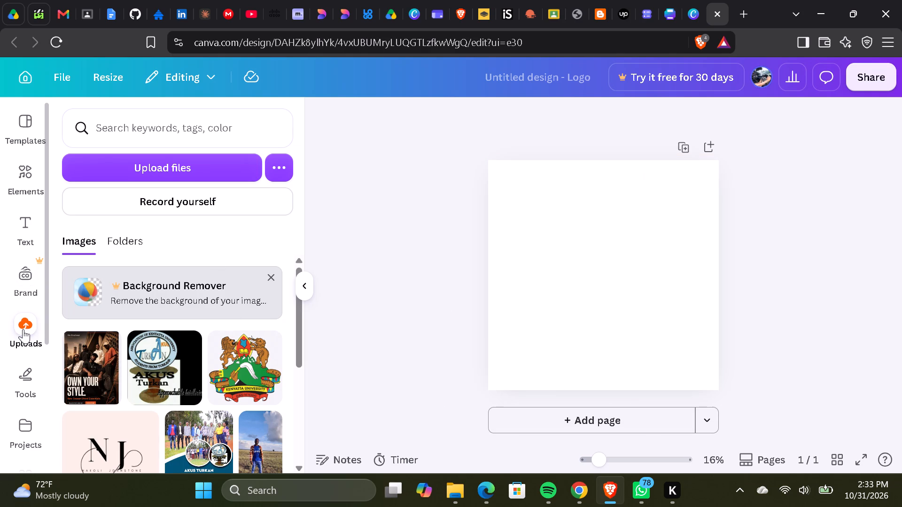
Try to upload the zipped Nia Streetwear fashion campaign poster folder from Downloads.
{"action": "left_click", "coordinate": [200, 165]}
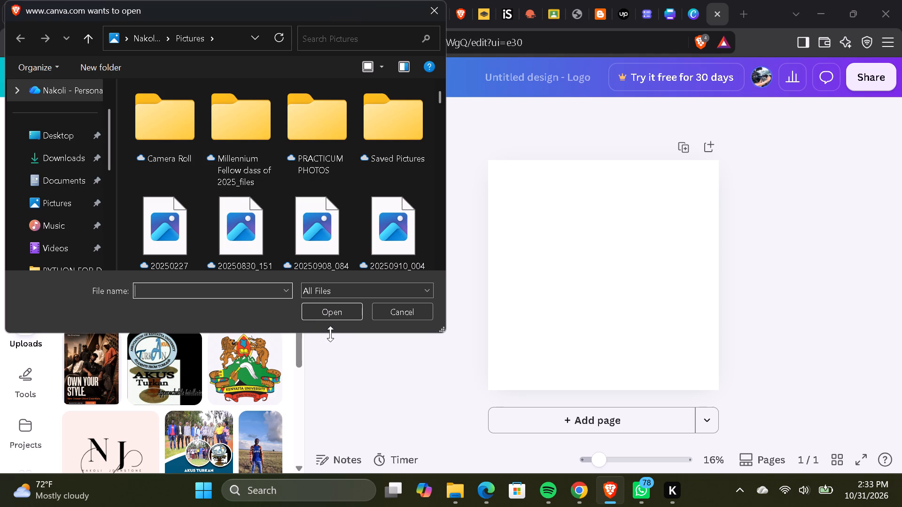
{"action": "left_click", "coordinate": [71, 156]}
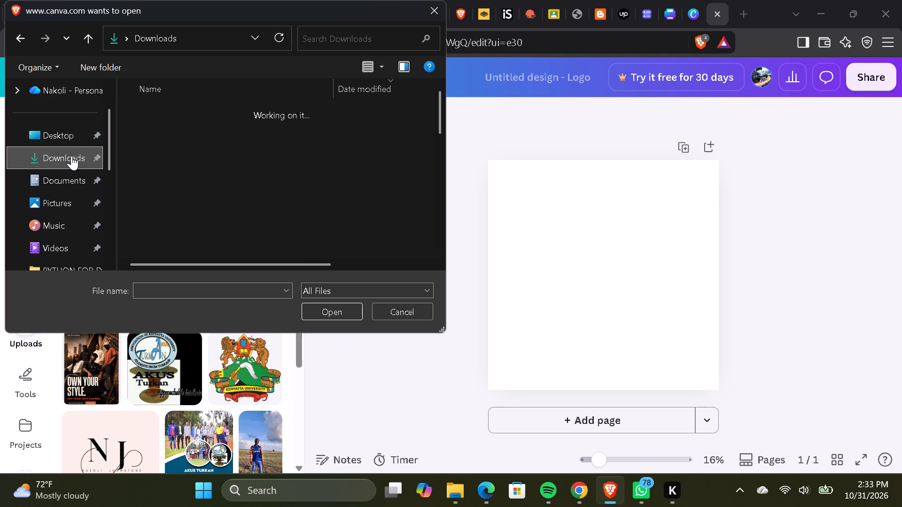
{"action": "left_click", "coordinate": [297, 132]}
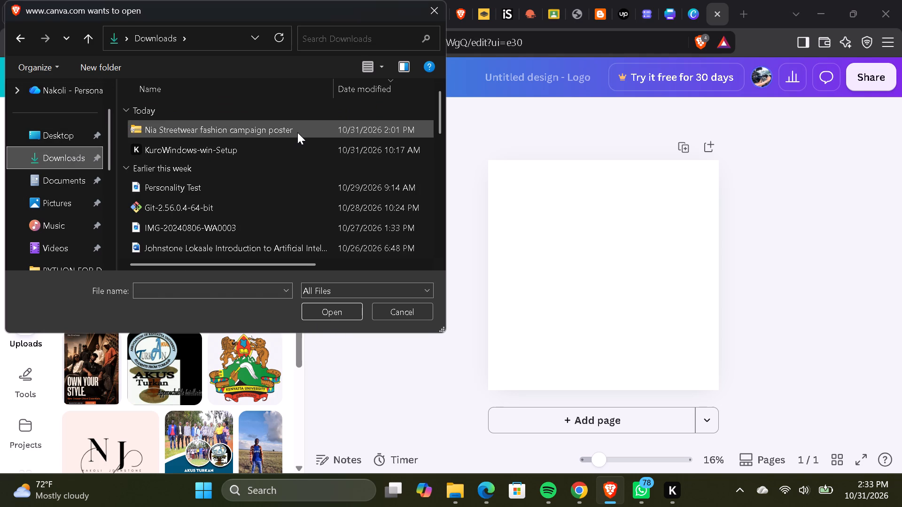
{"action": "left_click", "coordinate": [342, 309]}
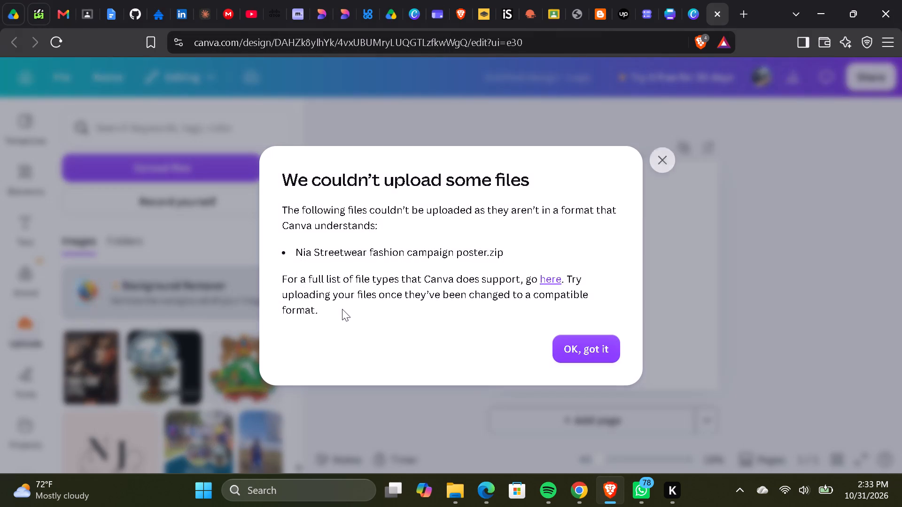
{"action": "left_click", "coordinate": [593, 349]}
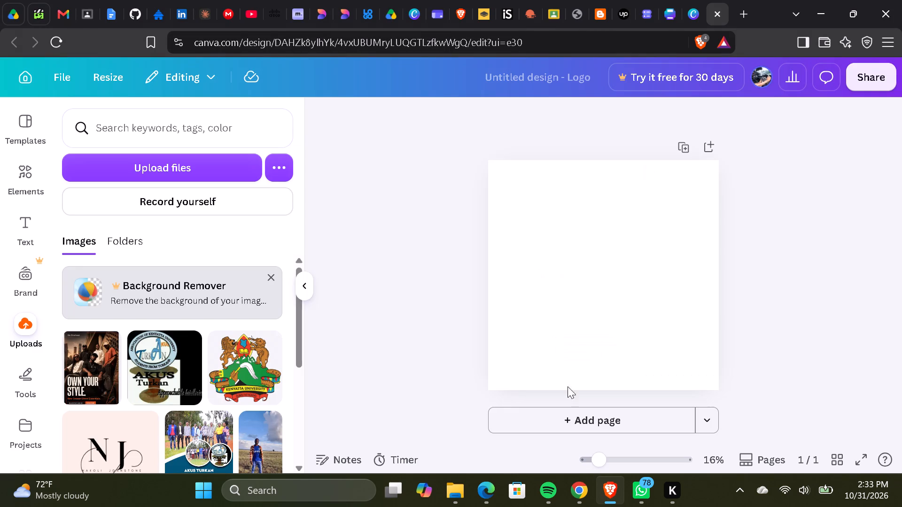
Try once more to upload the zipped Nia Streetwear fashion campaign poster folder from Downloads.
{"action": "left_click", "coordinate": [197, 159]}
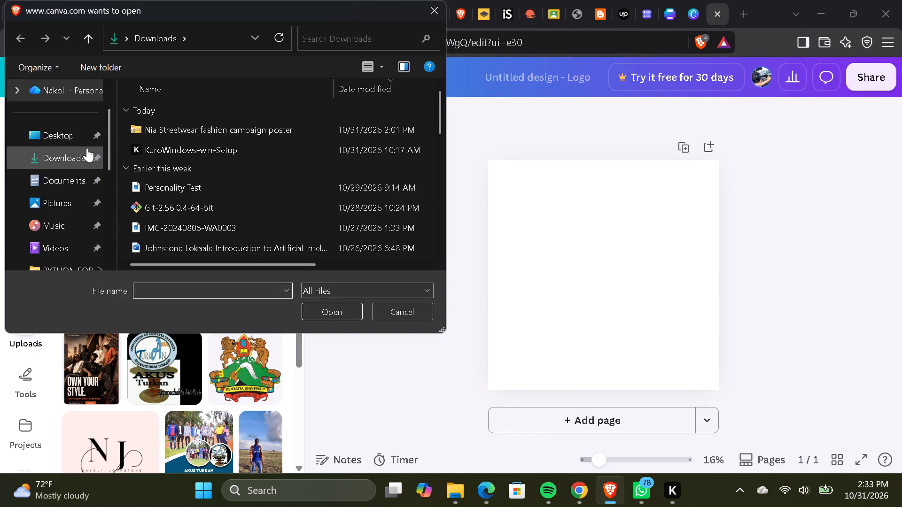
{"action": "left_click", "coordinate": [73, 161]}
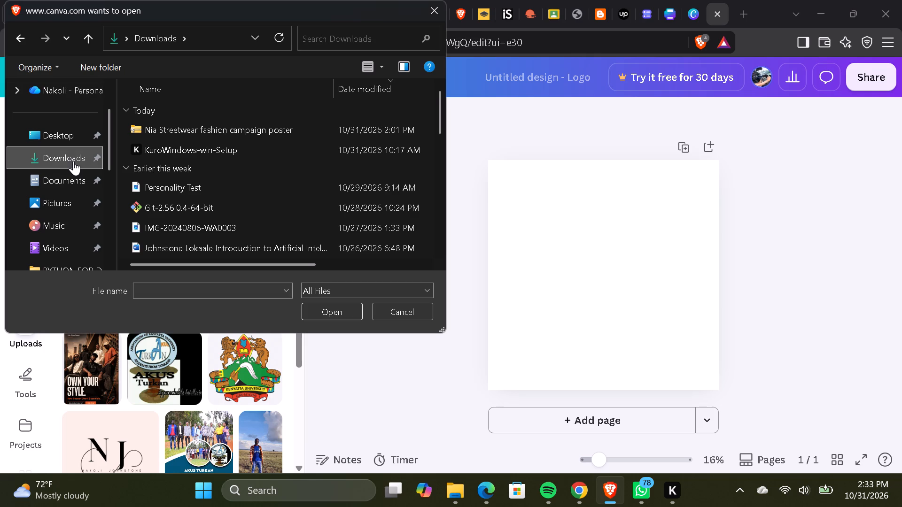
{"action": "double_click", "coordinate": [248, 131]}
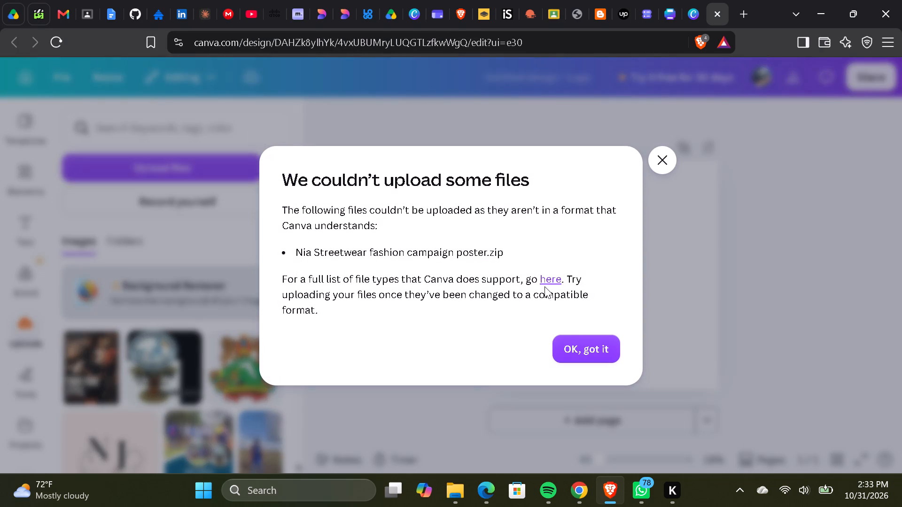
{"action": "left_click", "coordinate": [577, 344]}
In File Explorer, open the zipped Nia Streetwear fashion campaign poster folder and view images 1 and 2.
{"action": "left_click", "coordinate": [457, 487]}
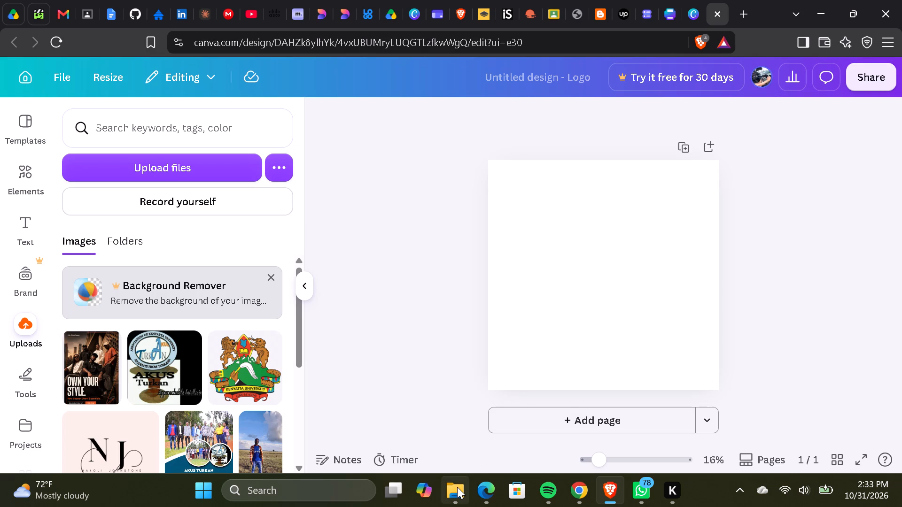
{"action": "double_click", "coordinate": [243, 140]}
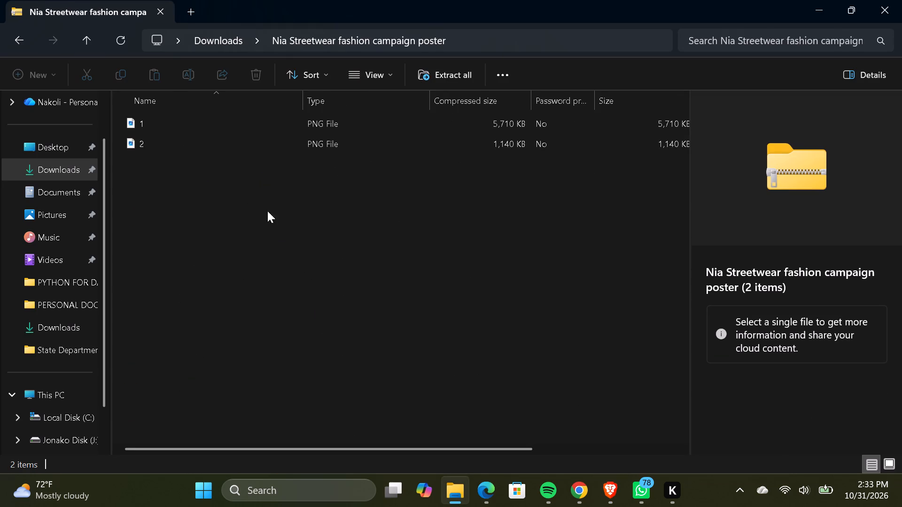
{"action": "double_click", "coordinate": [206, 120]}
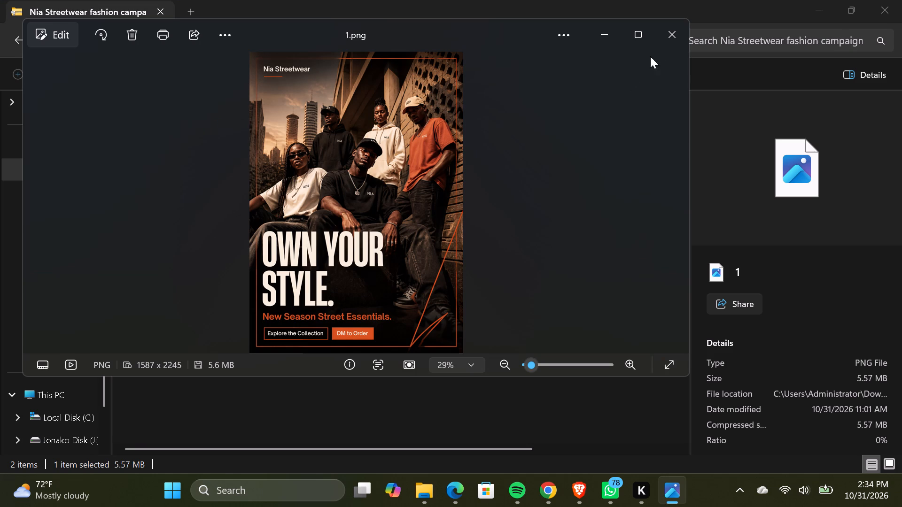
{"action": "left_click", "coordinate": [668, 36]}
{"action": "double_click", "coordinate": [268, 142]}
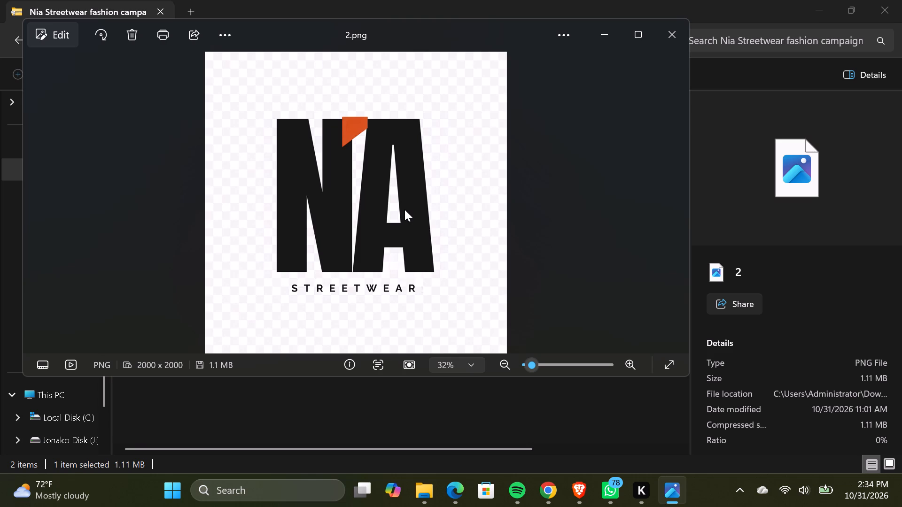
{"action": "scroll", "coordinate": [404, 209], "scroll_direction": "up", "scroll_amount": 1}
{"action": "scroll", "coordinate": [404, 209], "scroll_direction": "down", "scroll_amount": 6}
{"action": "left_click", "coordinate": [683, 35]}
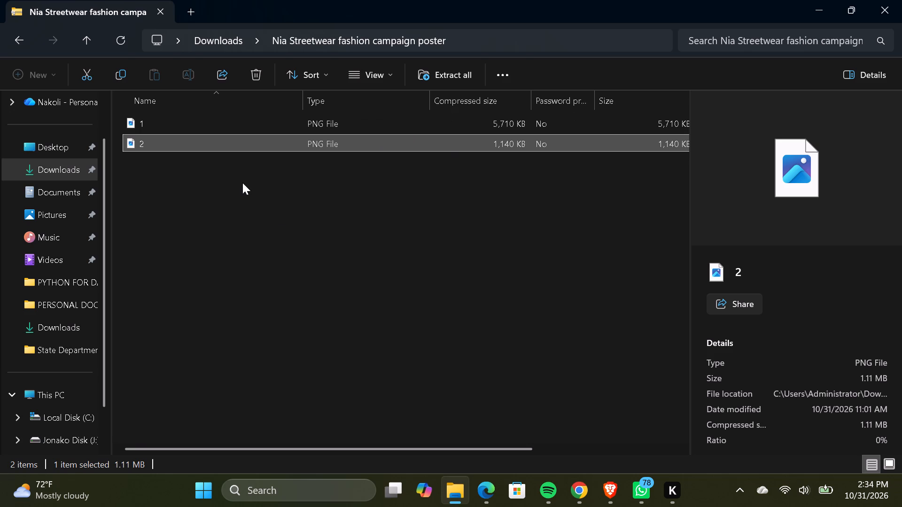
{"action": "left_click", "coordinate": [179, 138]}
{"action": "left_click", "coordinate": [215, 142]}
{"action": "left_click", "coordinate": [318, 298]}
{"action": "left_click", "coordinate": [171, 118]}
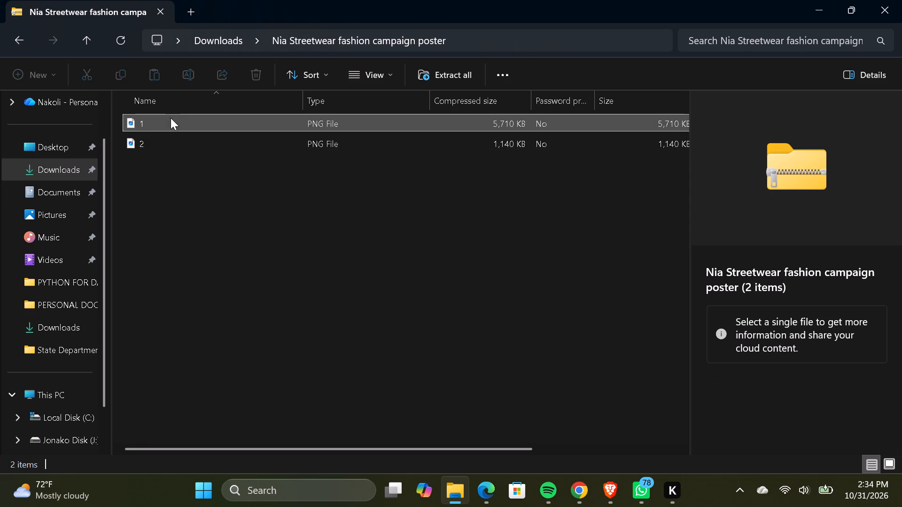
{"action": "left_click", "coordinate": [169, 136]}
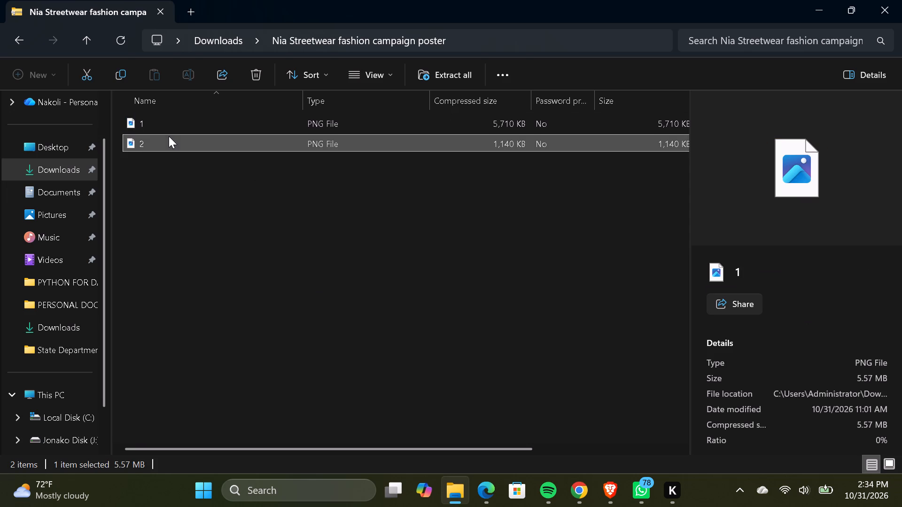
Extract the zipped Nia Streetwear fashion campaign poster folder into a folder of the same name in Downloads.
{"action": "left_click", "coordinate": [16, 49]}
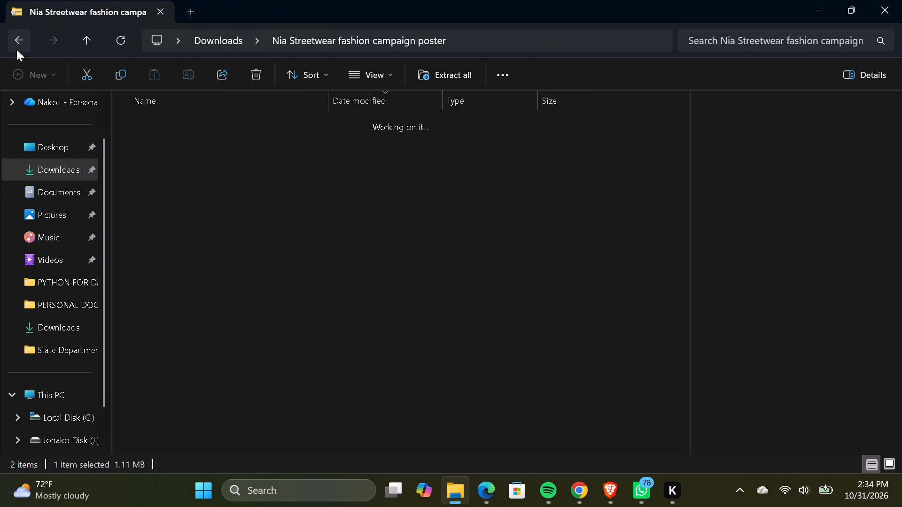
{"action": "left_click", "coordinate": [231, 145]}
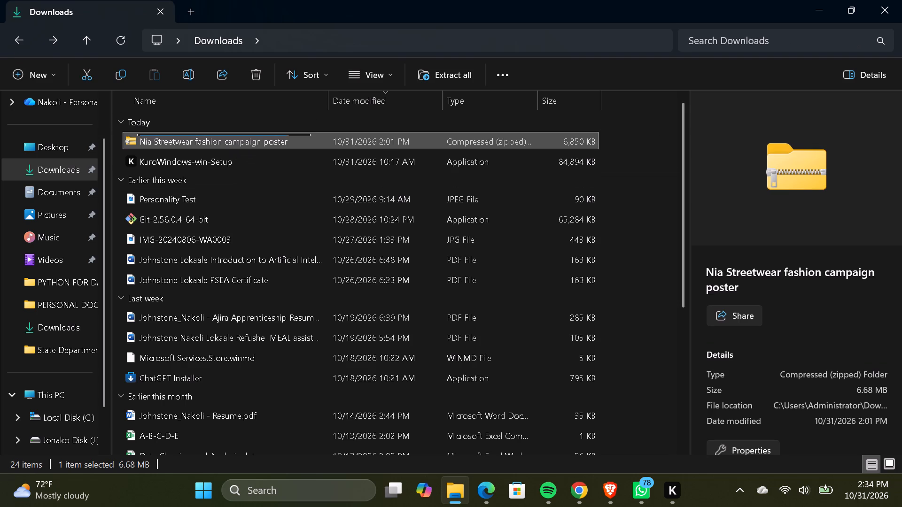
{"action": "left_click", "coordinate": [319, 166]}
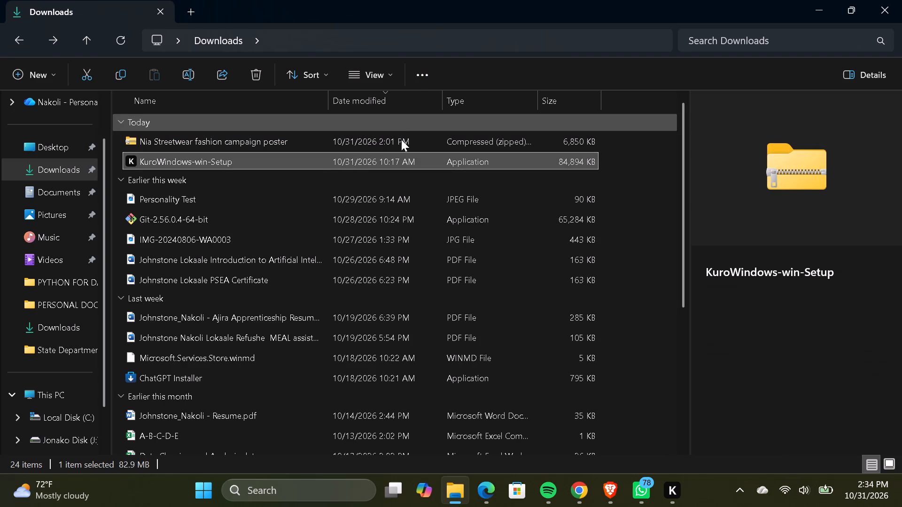
{"action": "left_click", "coordinate": [365, 141]}
{"action": "right_click", "coordinate": [365, 141]}
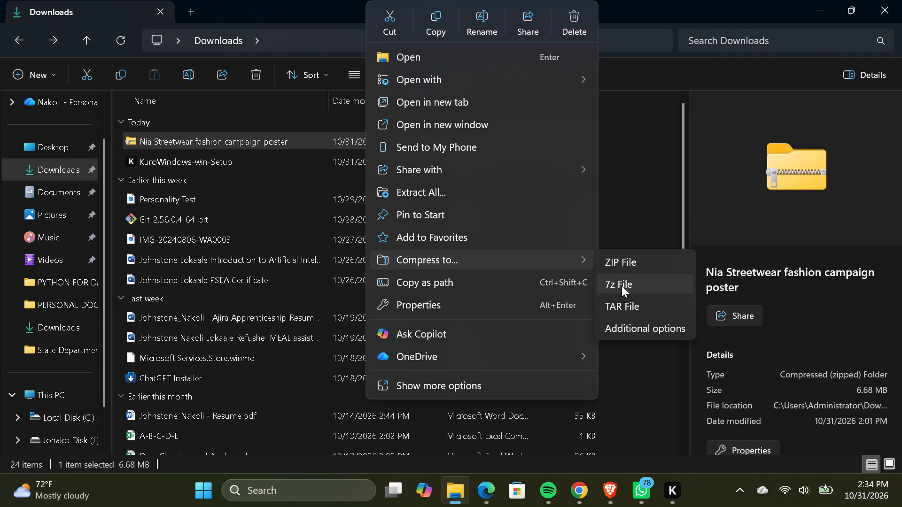
{"action": "left_click", "coordinate": [441, 191]}
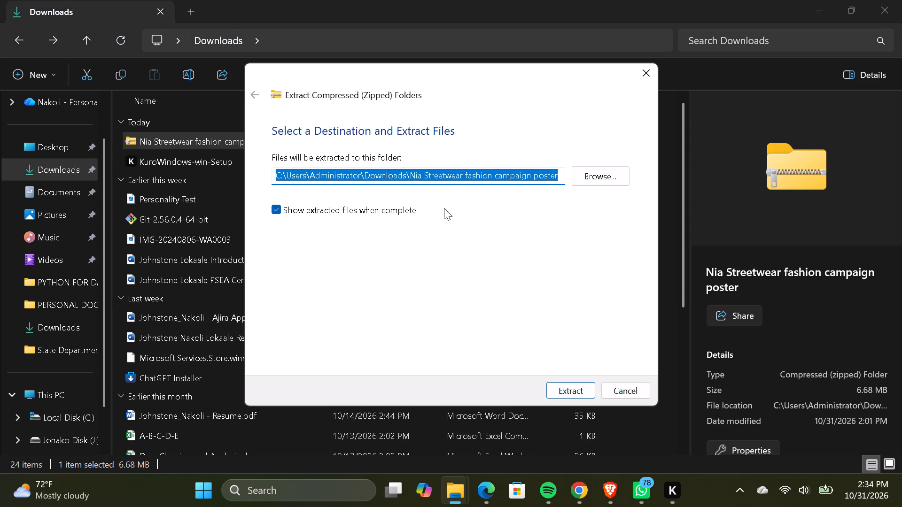
{"action": "left_click", "coordinate": [578, 390]}
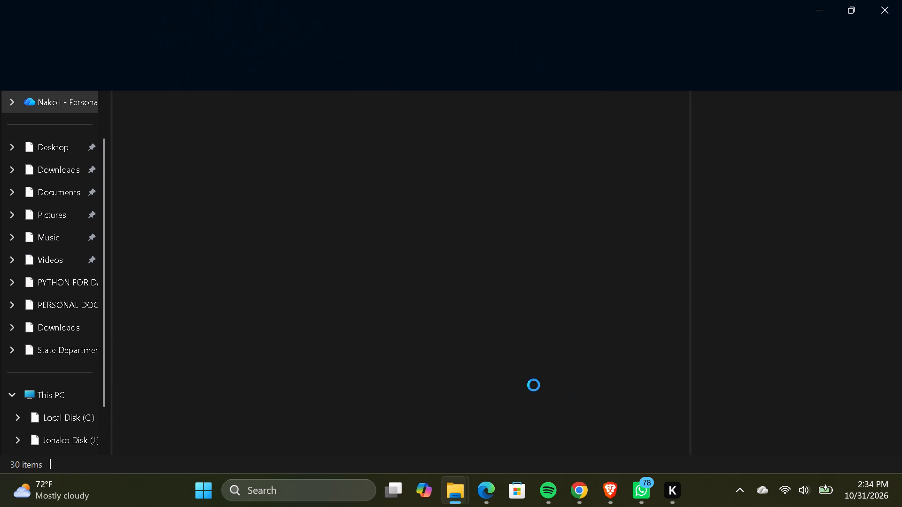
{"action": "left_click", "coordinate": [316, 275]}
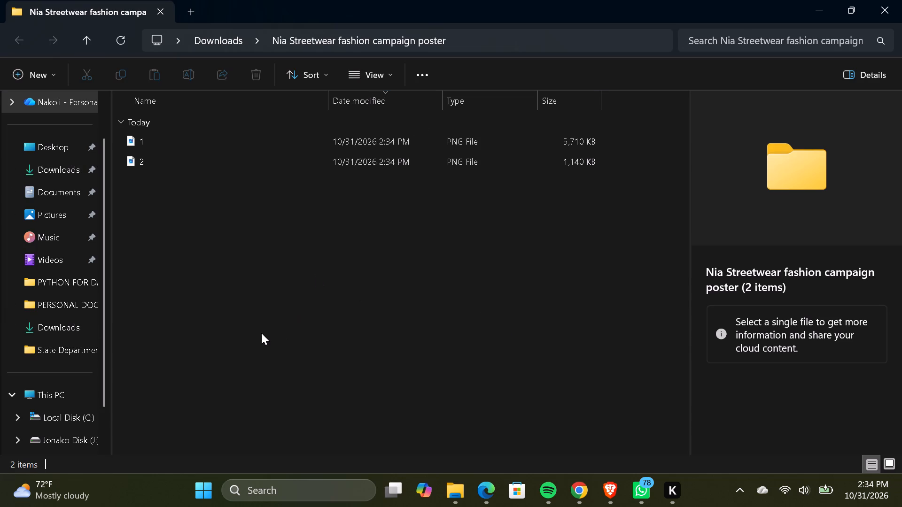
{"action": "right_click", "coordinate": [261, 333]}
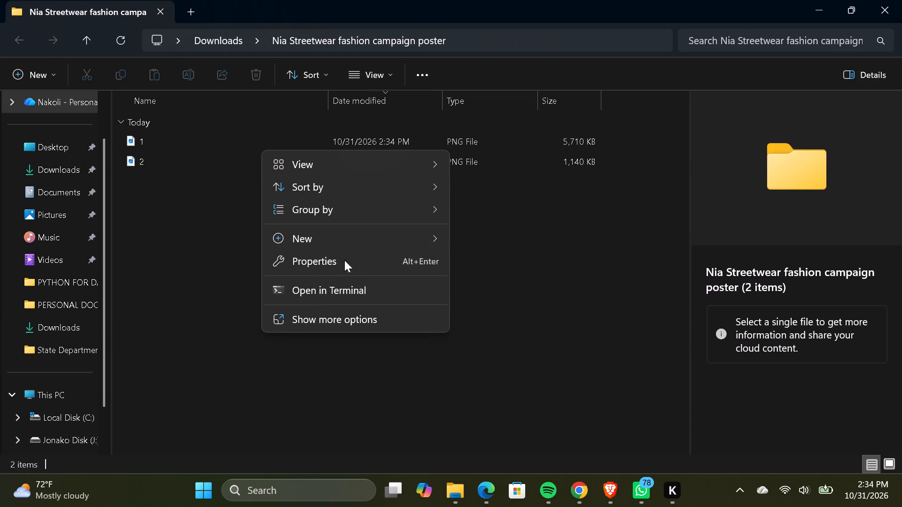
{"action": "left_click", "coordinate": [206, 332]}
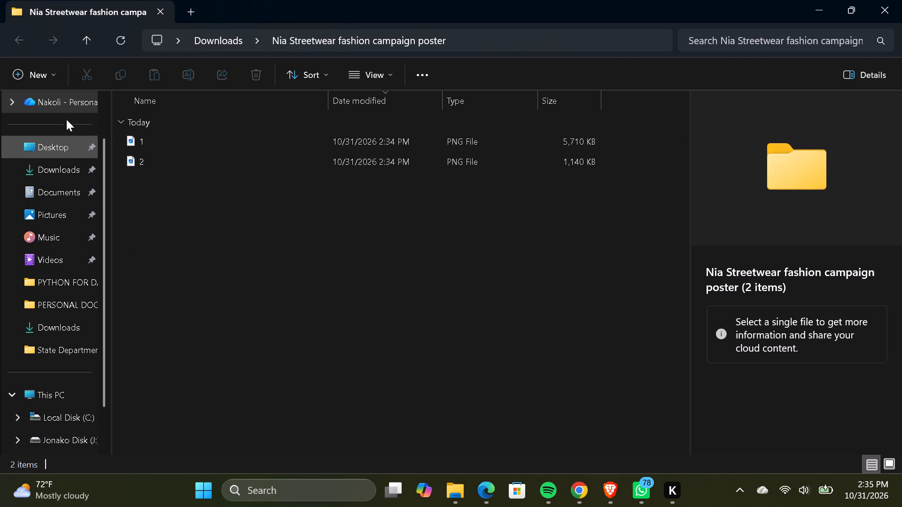
Check the extracted folder from Downloads and delete the zipped Nia Streetwear fashion campaign poster file.
{"action": "left_click", "coordinate": [21, 40]}
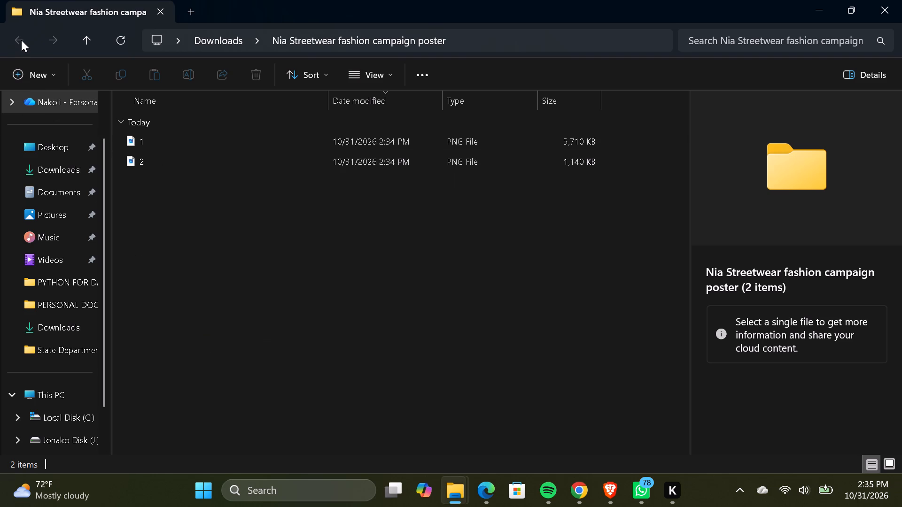
{"action": "left_click", "coordinate": [51, 163]}
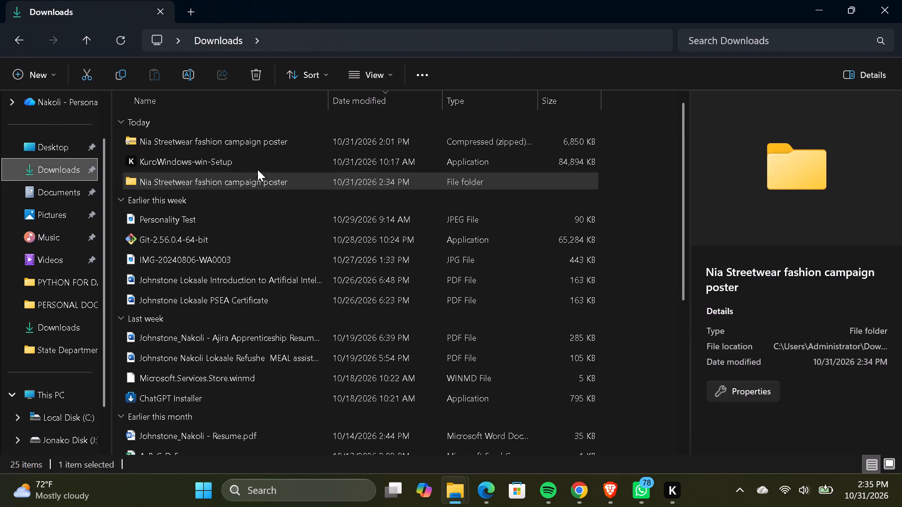
{"action": "double_click", "coordinate": [252, 180]}
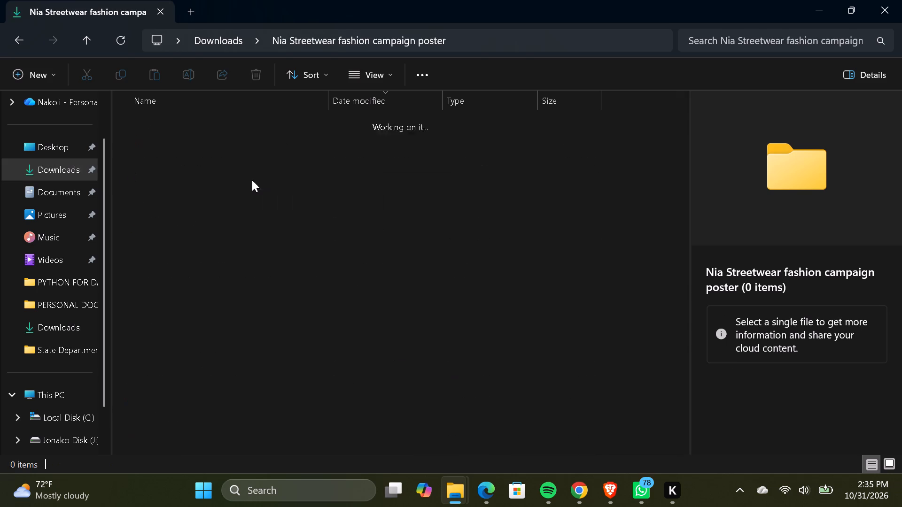
{"action": "left_click", "coordinate": [20, 32]}
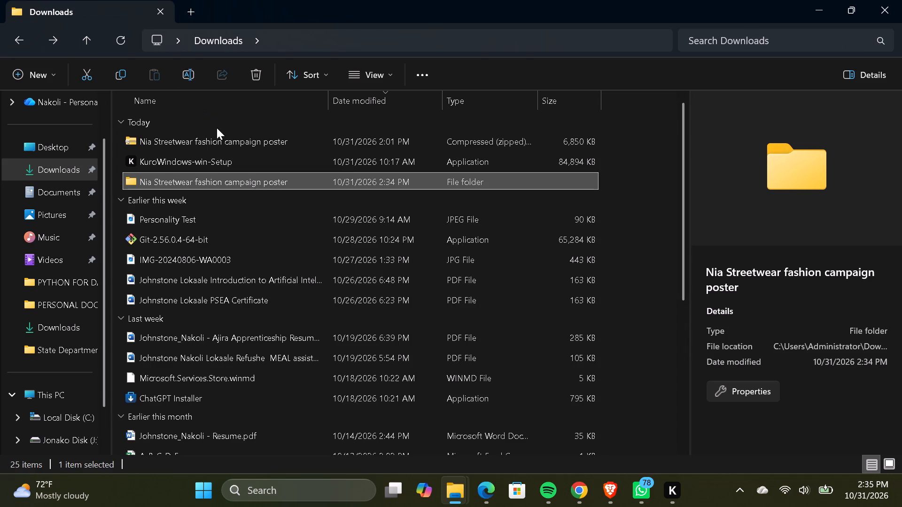
{"action": "left_click", "coordinate": [211, 146]}
{"action": "right_click", "coordinate": [211, 146]}
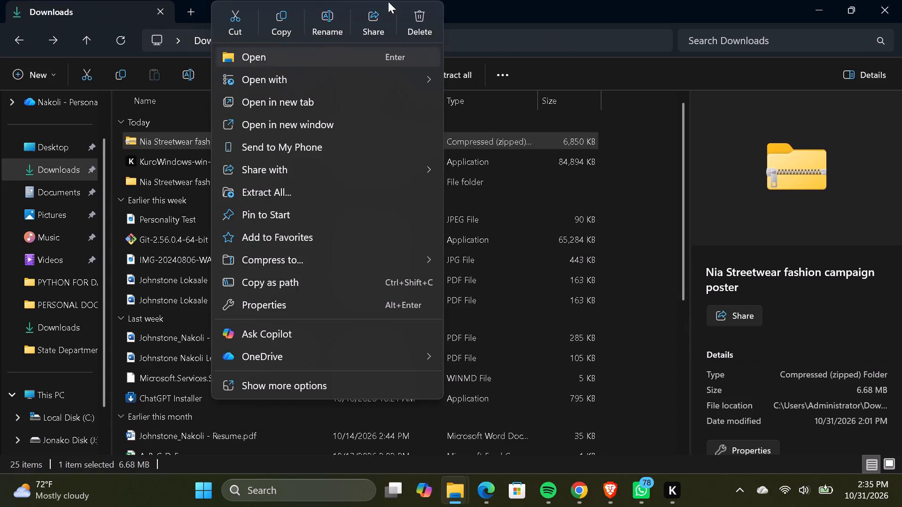
{"action": "left_click", "coordinate": [423, 17]}
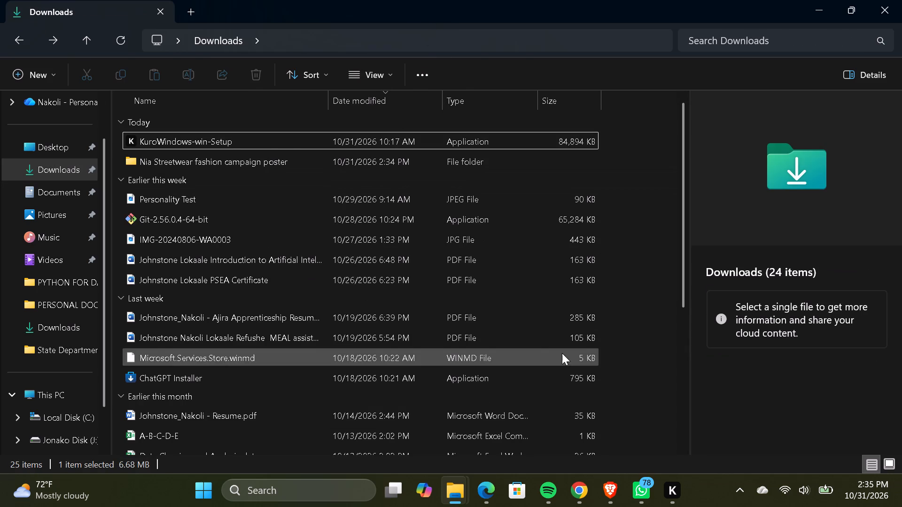
Switch to Canva in Brave and upload logo image 2 from the extracted Nia Streetwear fashion campaign poster folder.
{"action": "left_click", "coordinate": [602, 484]}
{"action": "left_click", "coordinate": [200, 170]}
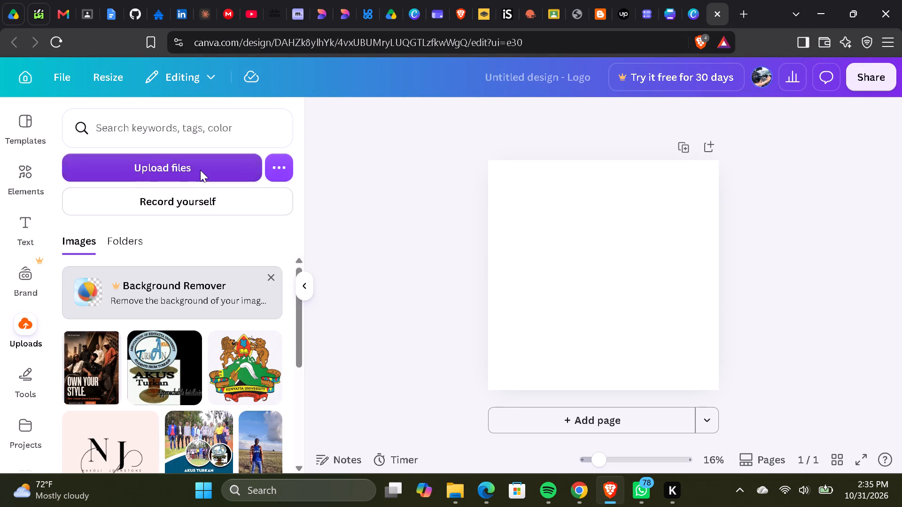
{"action": "left_click", "coordinate": [67, 157]}
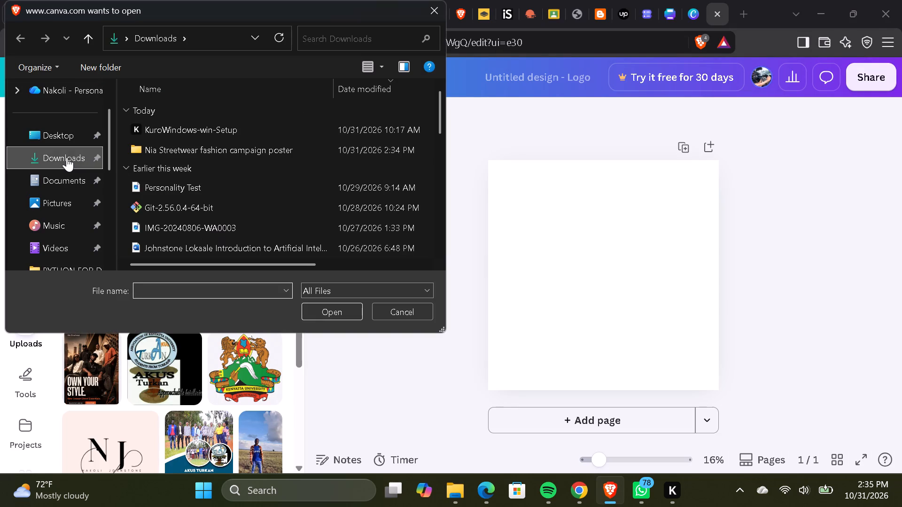
{"action": "double_click", "coordinate": [254, 156]}
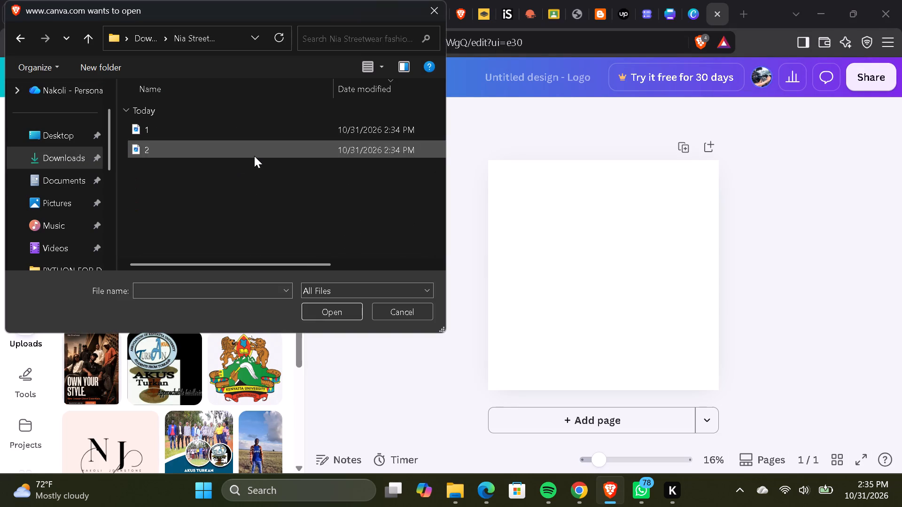
{"action": "left_click", "coordinate": [218, 144]}
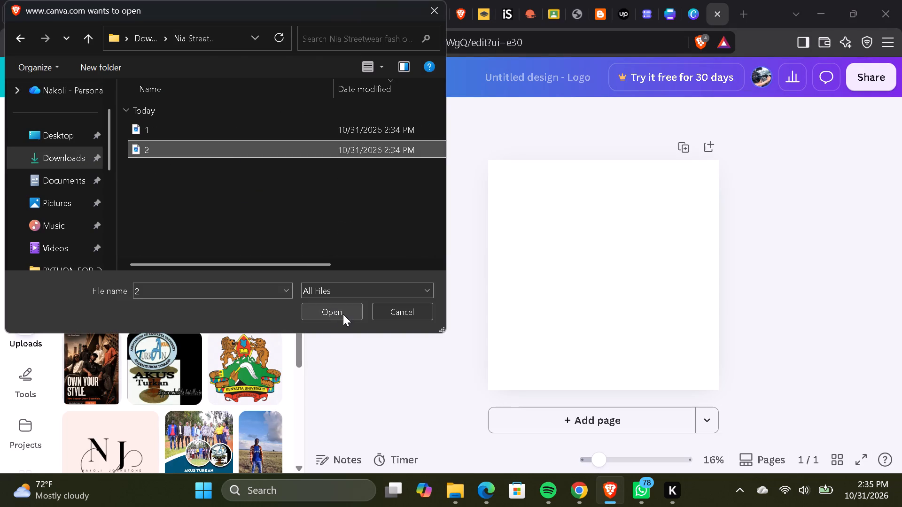
{"action": "left_click", "coordinate": [344, 313]}
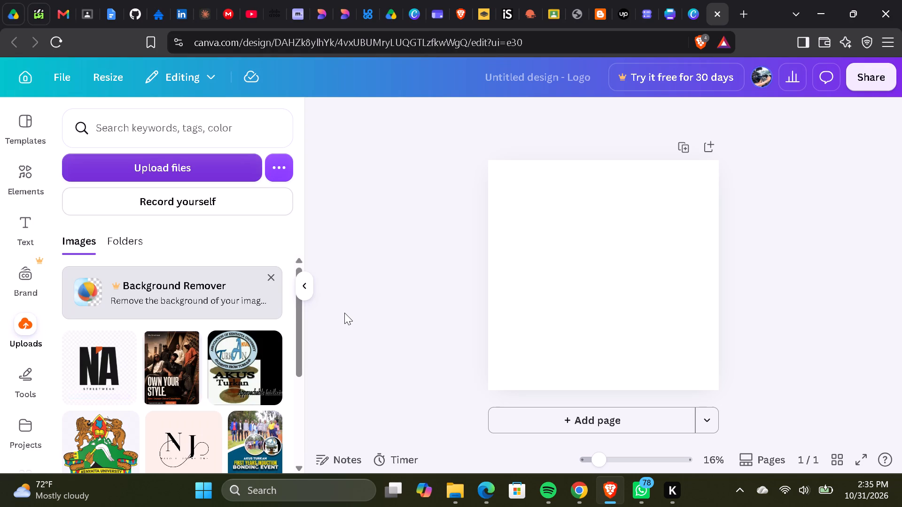
Upload poster image 1 from the extracted Nia Streetwear fashion campaign poster folder.
{"action": "left_click", "coordinate": [179, 172]}
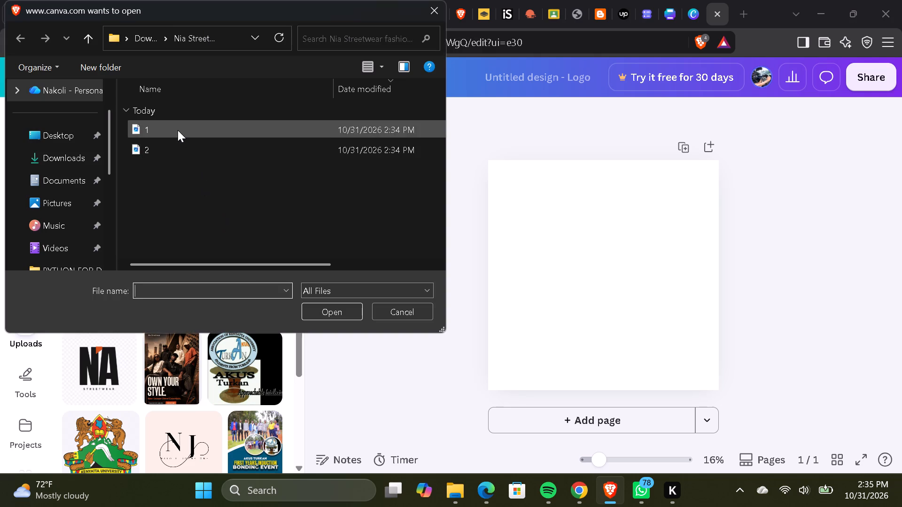
{"action": "left_click", "coordinate": [178, 128]}
{"action": "left_click", "coordinate": [338, 308]}
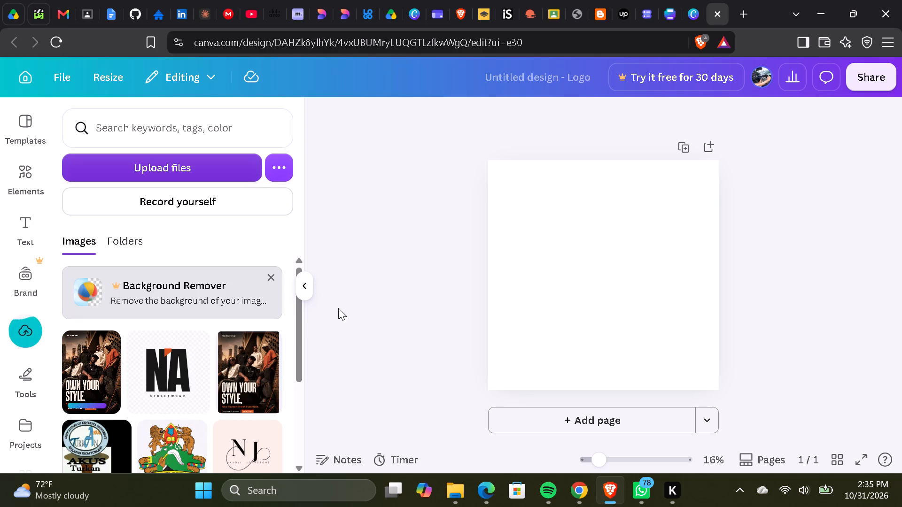
Close both open File Explorer windows showing Downloads.
{"action": "left_click", "coordinate": [455, 491]}
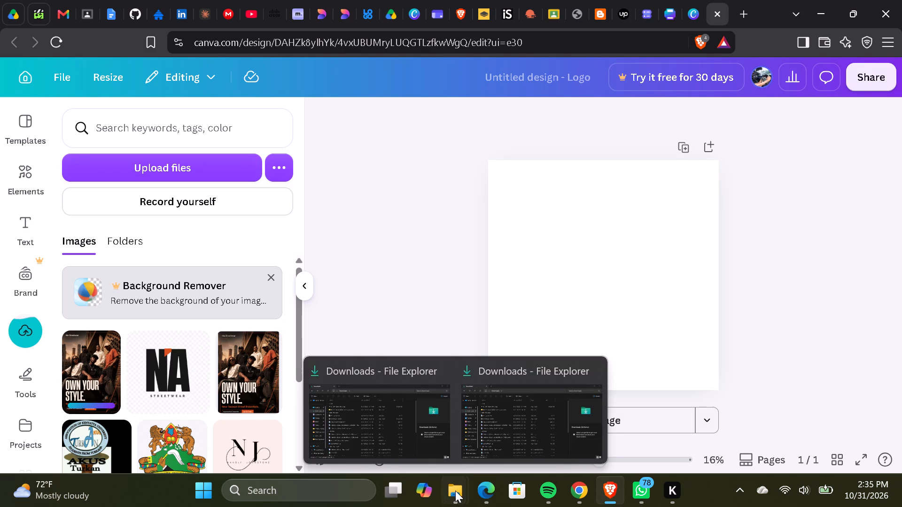
{"action": "left_click", "coordinate": [589, 374]}
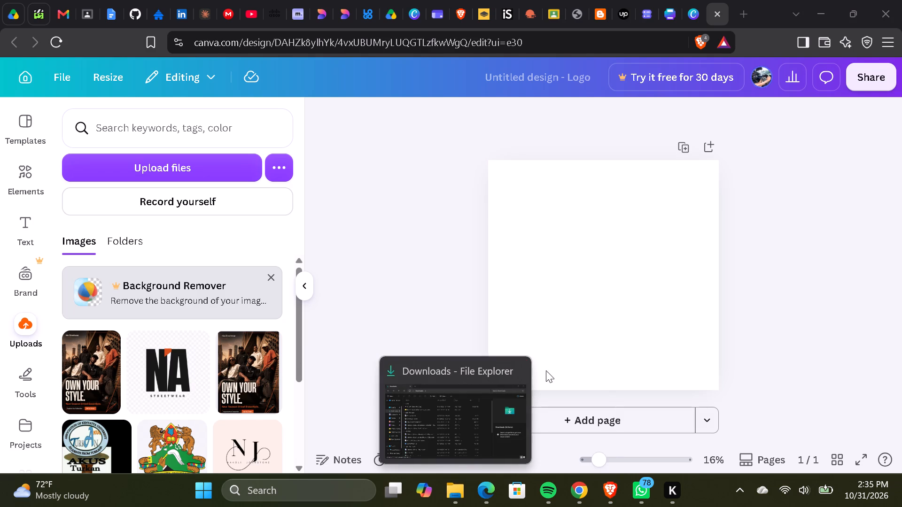
{"action": "left_click", "coordinate": [521, 370]}
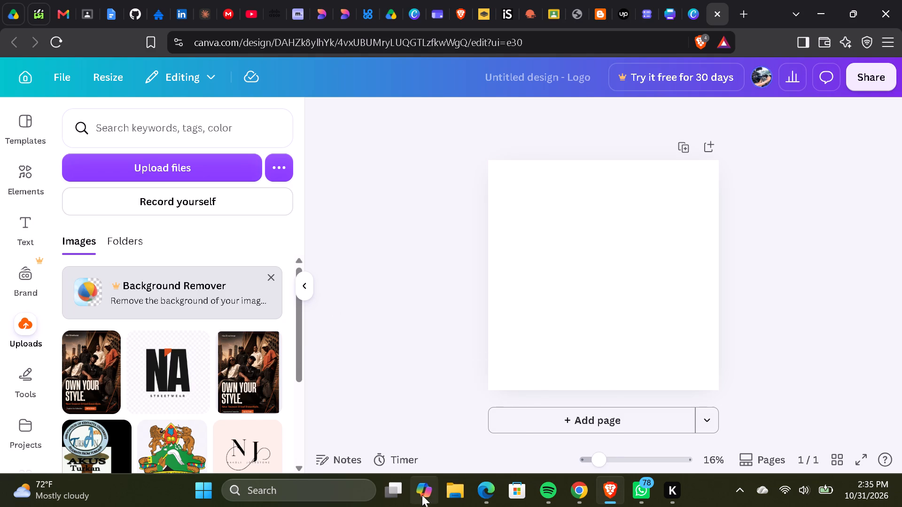
In File Explorer, extract the zipped Nia Streetwear fashion campaign poster file in Pictures to a folder of the same name there.
{"action": "left_click", "coordinate": [454, 495]}
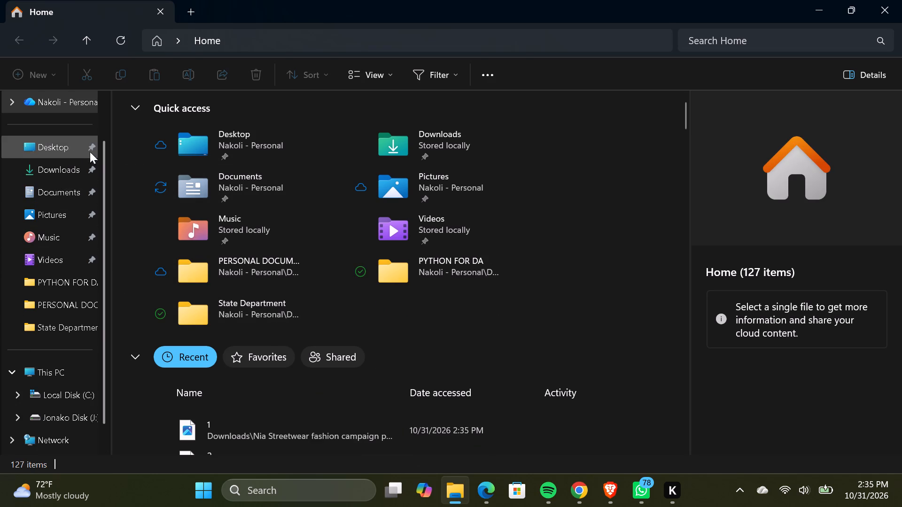
{"action": "double_click", "coordinate": [69, 176]}
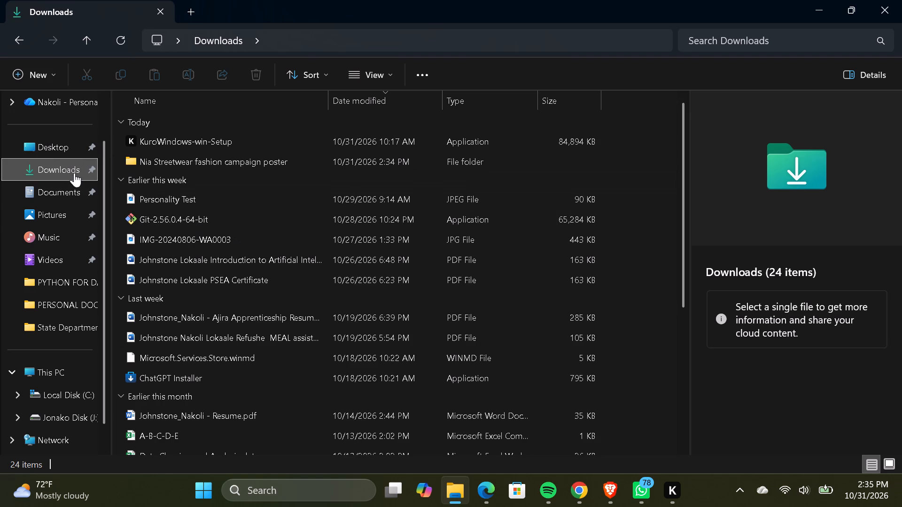
{"action": "double_click", "coordinate": [54, 215]}
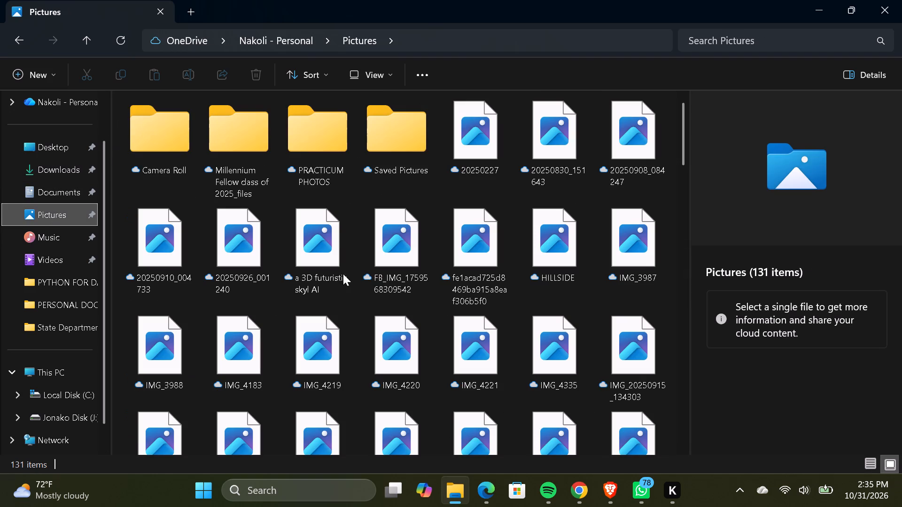
{"action": "scroll", "coordinate": [342, 302], "scroll_direction": "down", "scroll_amount": 20}
{"action": "scroll", "coordinate": [342, 302], "scroll_direction": "down", "scroll_amount": 1}
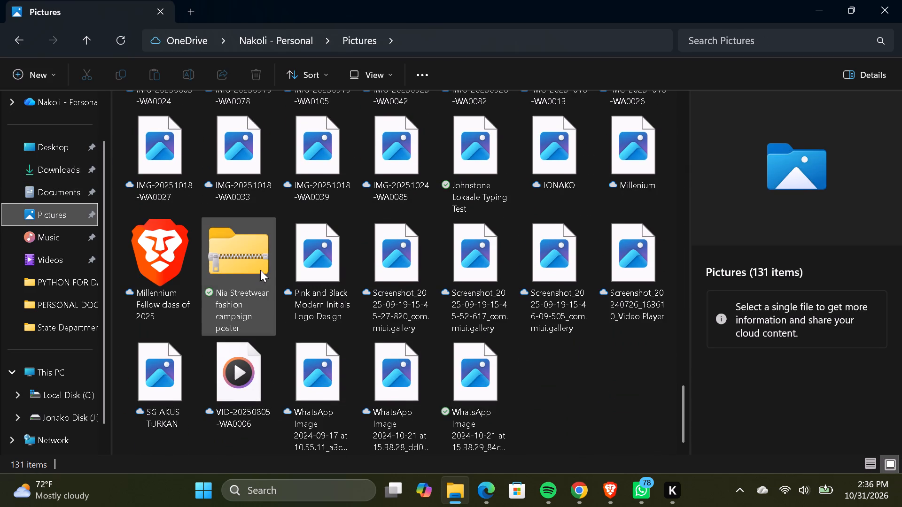
{"action": "left_click", "coordinate": [267, 276]}
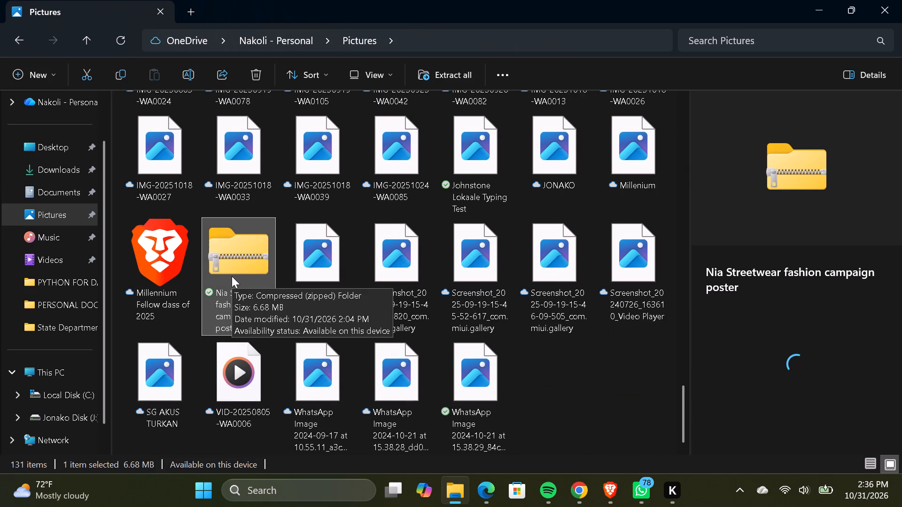
{"action": "right_click", "coordinate": [241, 268]}
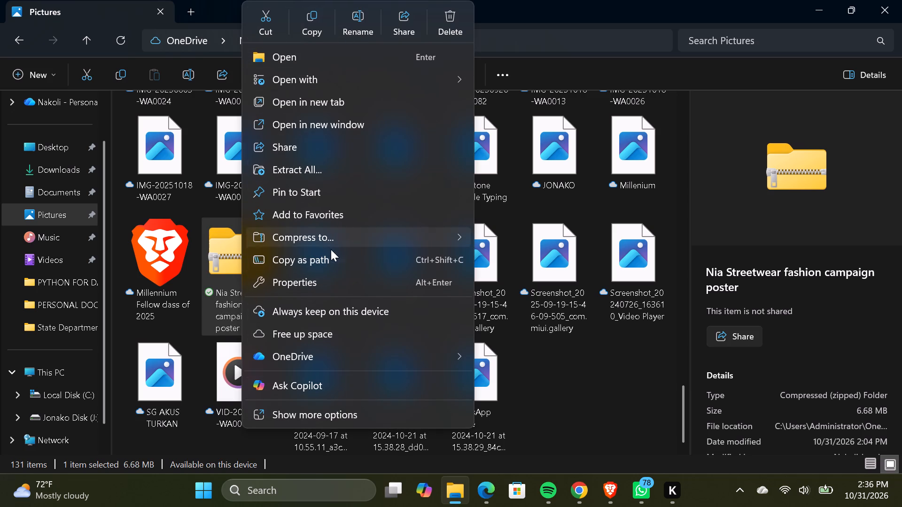
{"action": "left_click", "coordinate": [359, 235]}
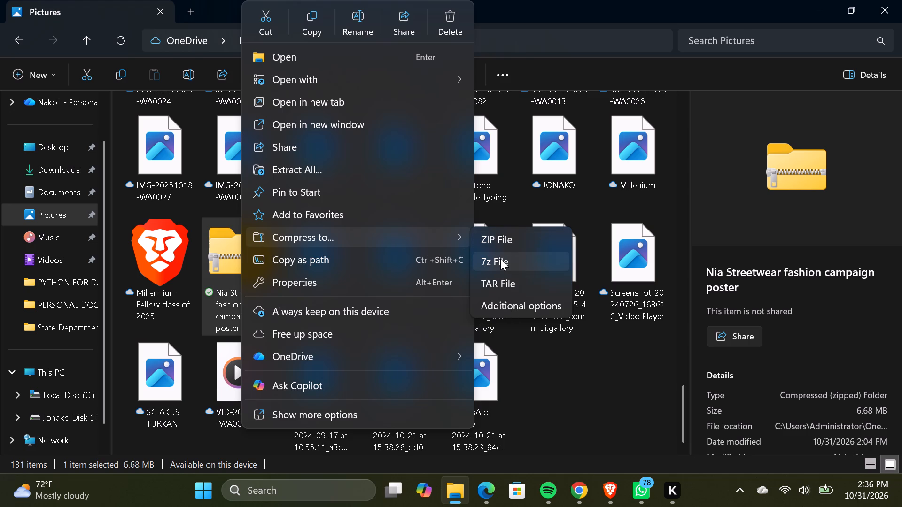
{"action": "left_click", "coordinate": [294, 165]}
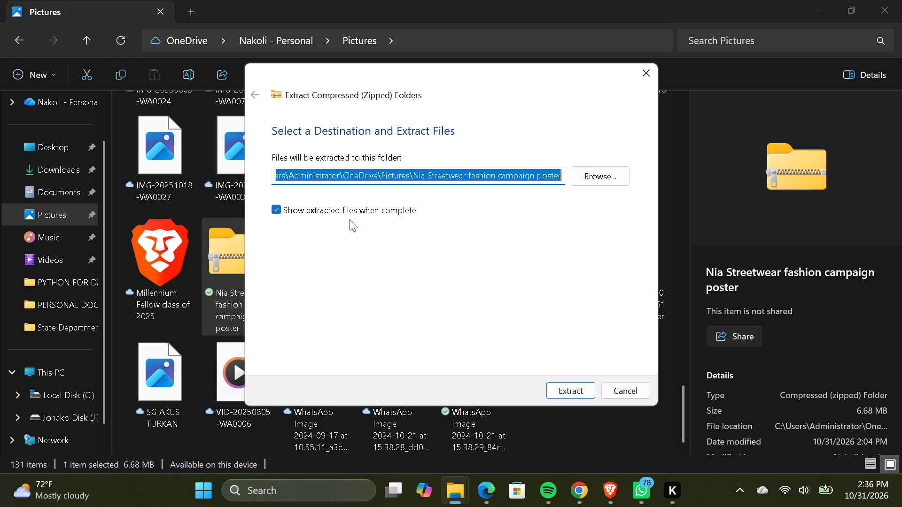
{"action": "left_click", "coordinate": [581, 394]}
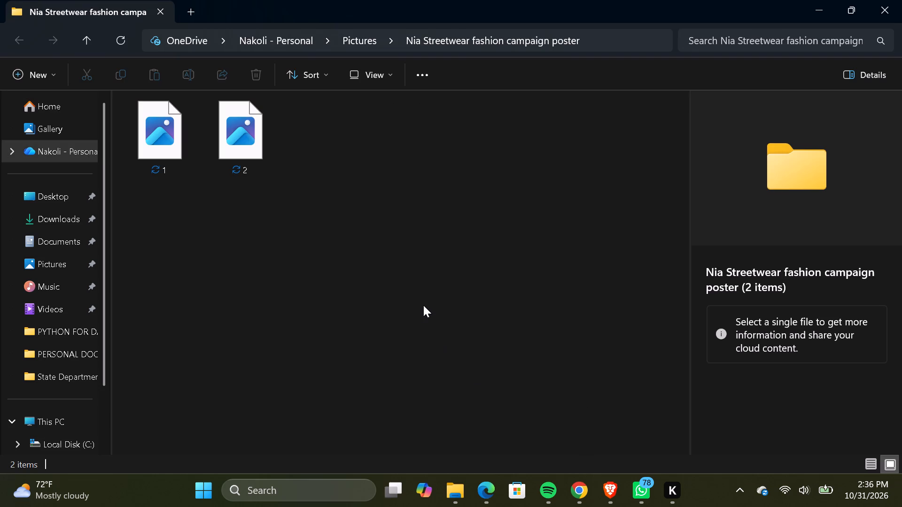
Preview images 2 and 1 from the extracted Nia Streetwear fashion campaign poster folder, closing each preview.
{"action": "double_click", "coordinate": [152, 119]}
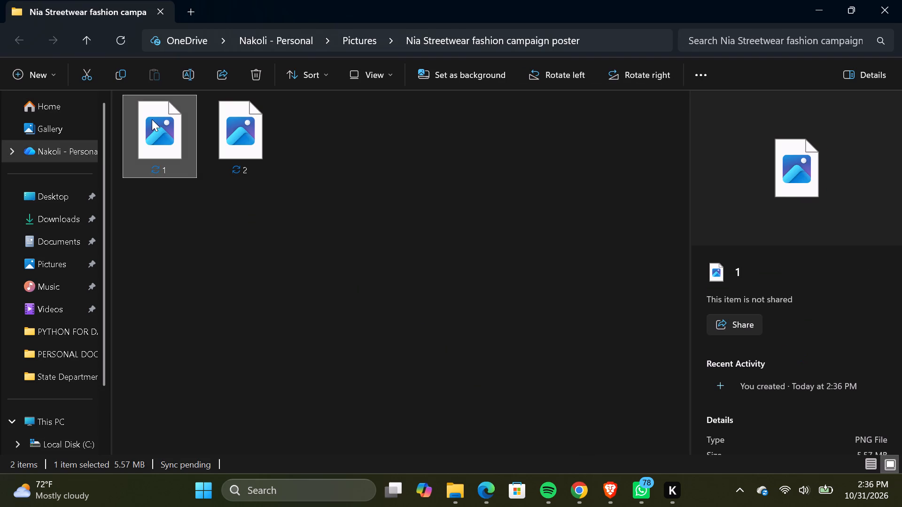
{"action": "double_click", "coordinate": [234, 130]}
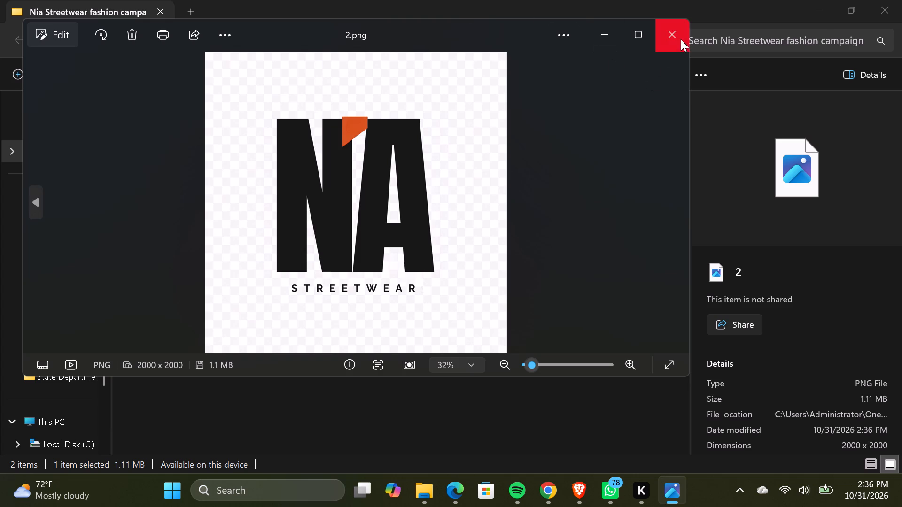
{"action": "left_click", "coordinate": [681, 39]}
{"action": "double_click", "coordinate": [164, 142]}
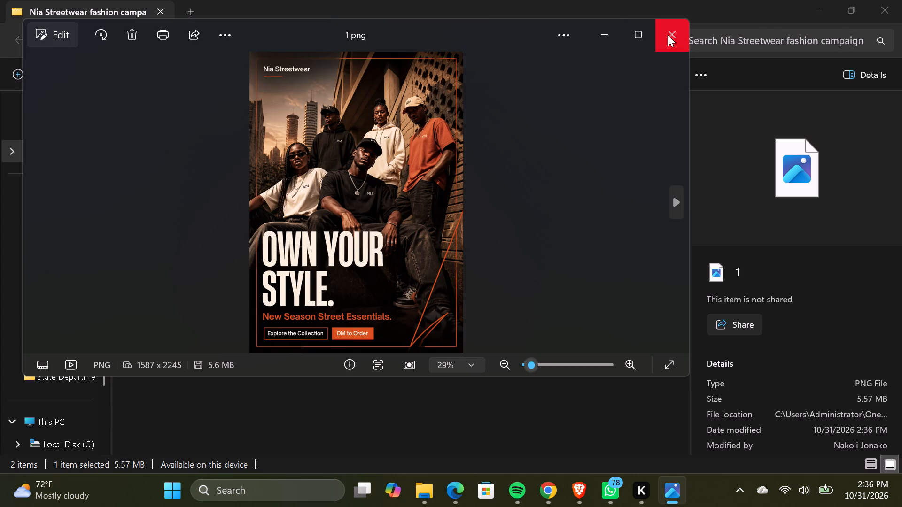
{"action": "left_click", "coordinate": [668, 35]}
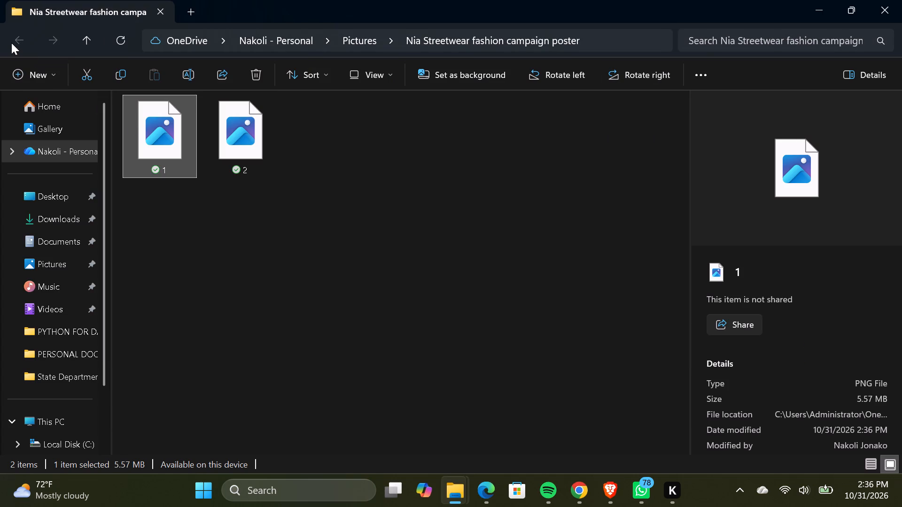
Close both File Explorer windows, the extracted poster folder and Pictures, to return to Canva in Brave.
{"action": "left_click", "coordinate": [11, 43]}
{"action": "left_click", "coordinate": [889, 10]}
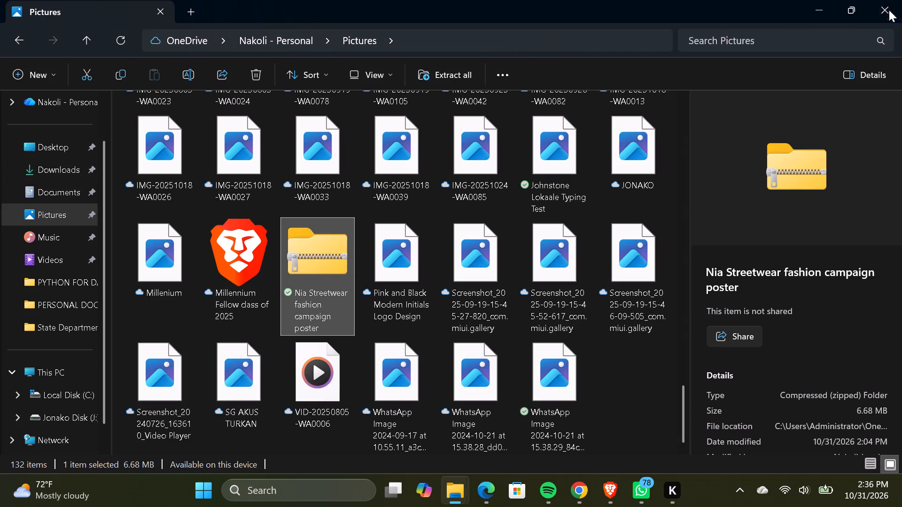
{"action": "left_click", "coordinate": [881, 3]}
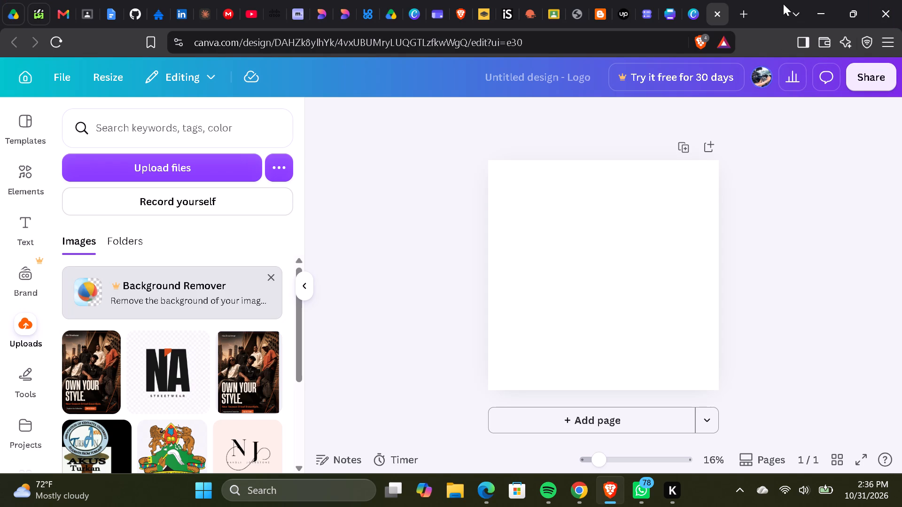
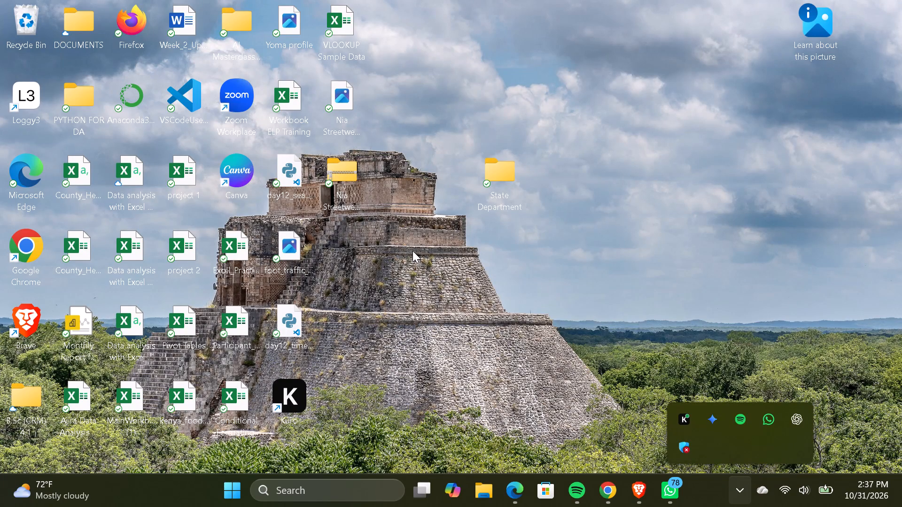
Open the zipped Nia Streetwear fashion campaign poster folder on the desktop and preview images 2 and 1, closing each preview.
{"action": "double_click", "coordinate": [344, 174]}
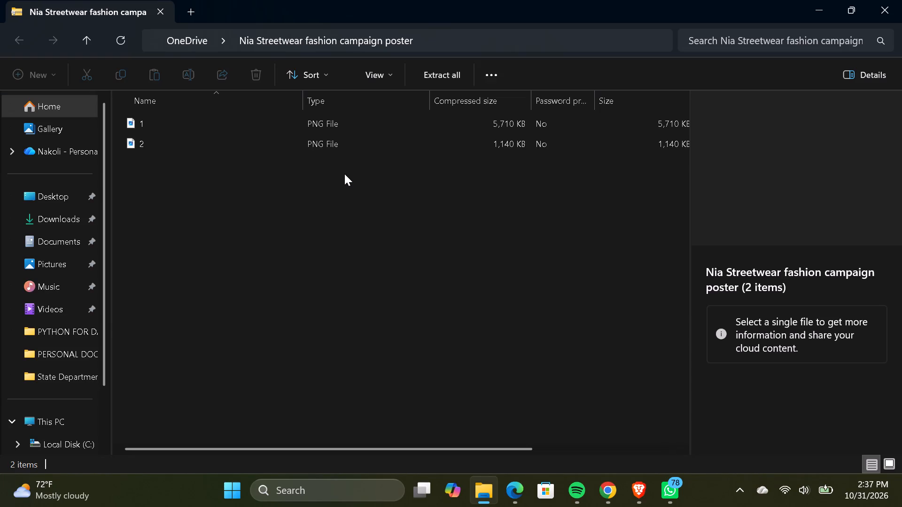
{"action": "double_click", "coordinate": [189, 136]}
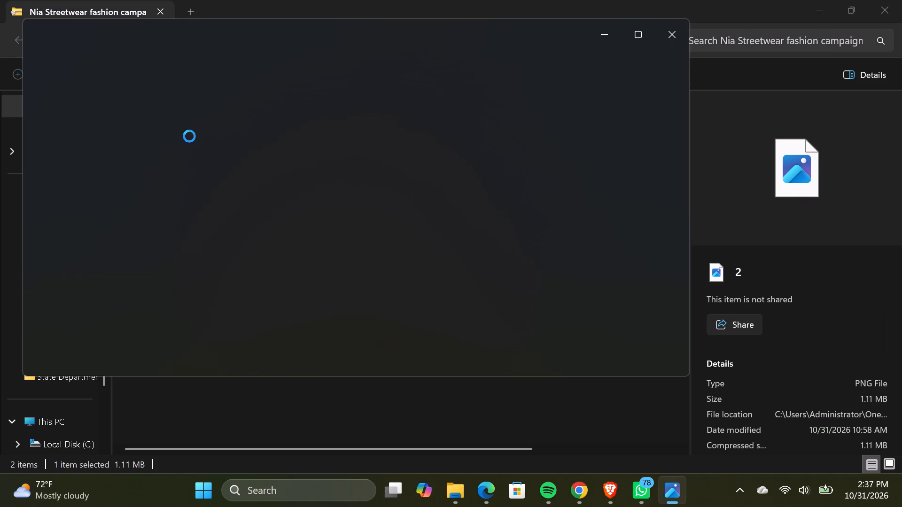
{"action": "left_click", "coordinate": [670, 32]}
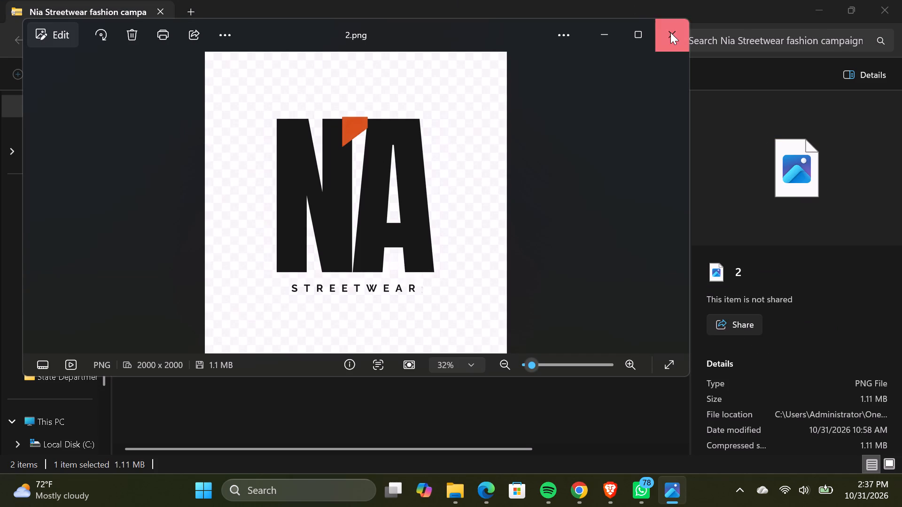
{"action": "double_click", "coordinate": [251, 119]}
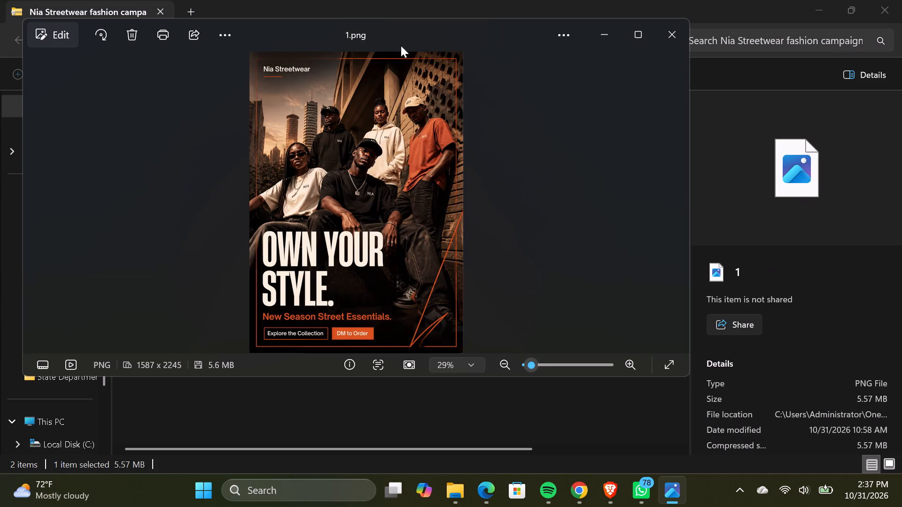
{"action": "left_click", "coordinate": [673, 27]}
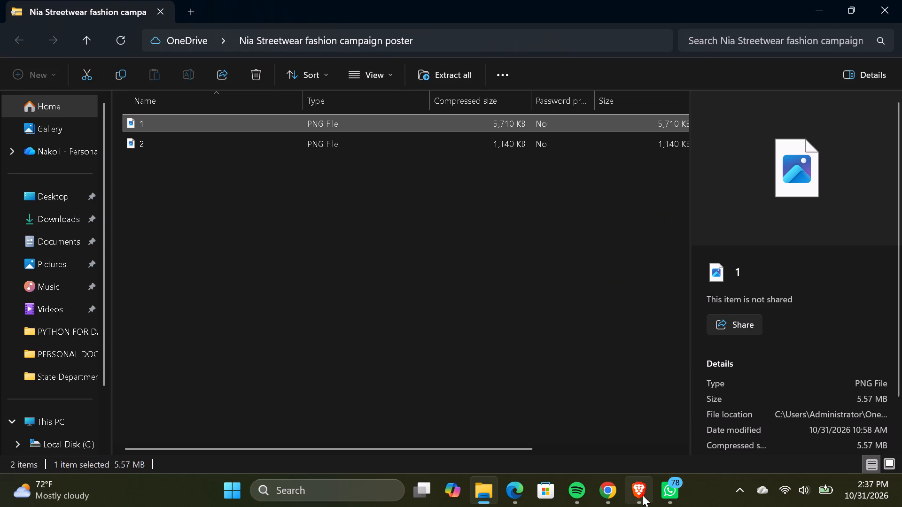
Switch to Canva in Brave and place the uploaded NIA Streetwear logo image on the blank logo page.
{"action": "left_click", "coordinate": [633, 497]}
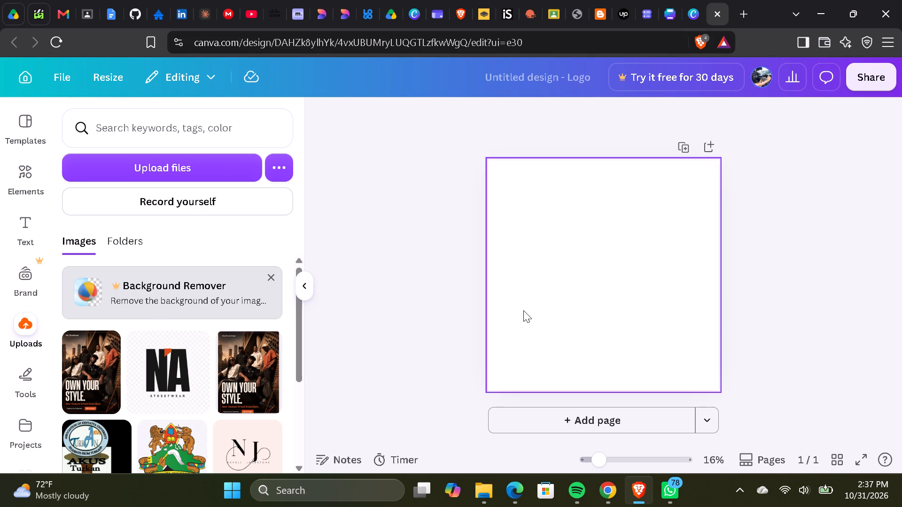
{"action": "left_click_drag", "start_coordinate": [167, 368], "coordinate": [271, 360]}
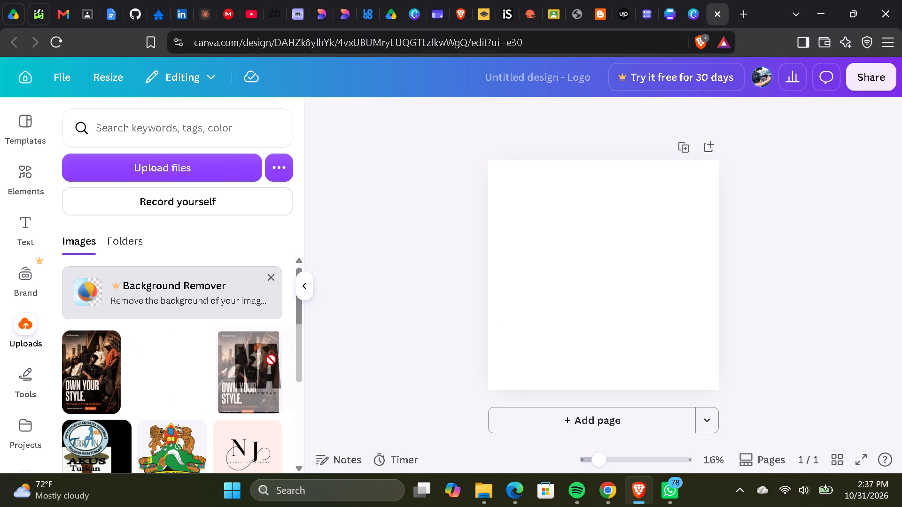
{"action": "left_click_drag", "start_coordinate": [271, 360], "coordinate": [551, 251]}
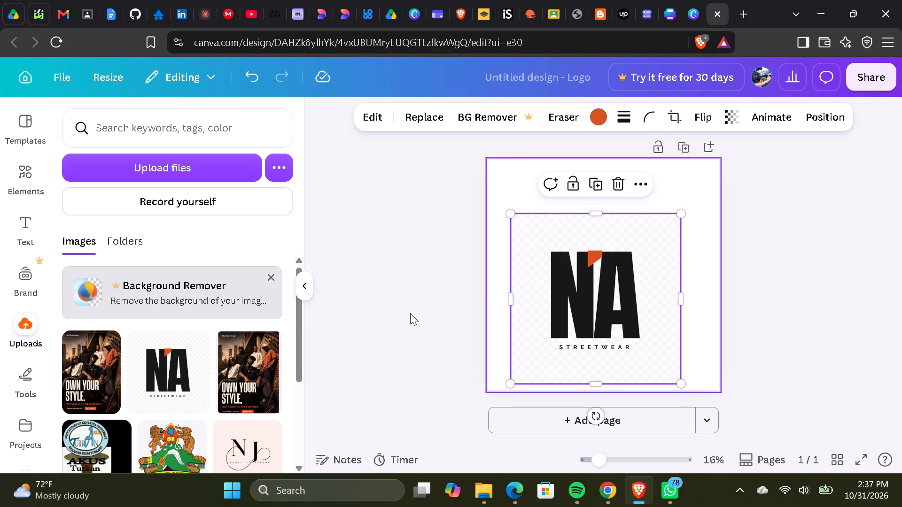
Capture a rectangular screenshot of the Canva editor area showing the NIA Streetwear logo on the page.
{"action": "key", "text": "shift+super+s"}
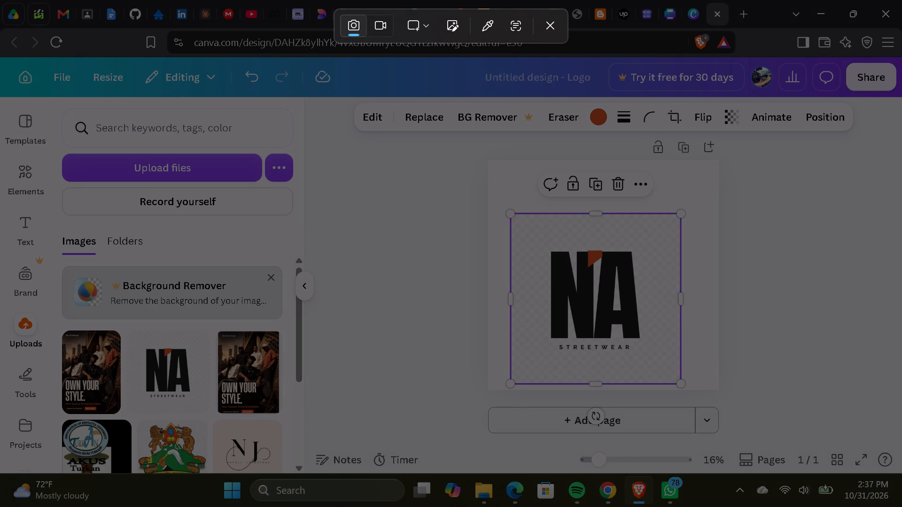
{"action": "left_click_drag", "start_coordinate": [264, 42], "coordinate": [664, 303]}
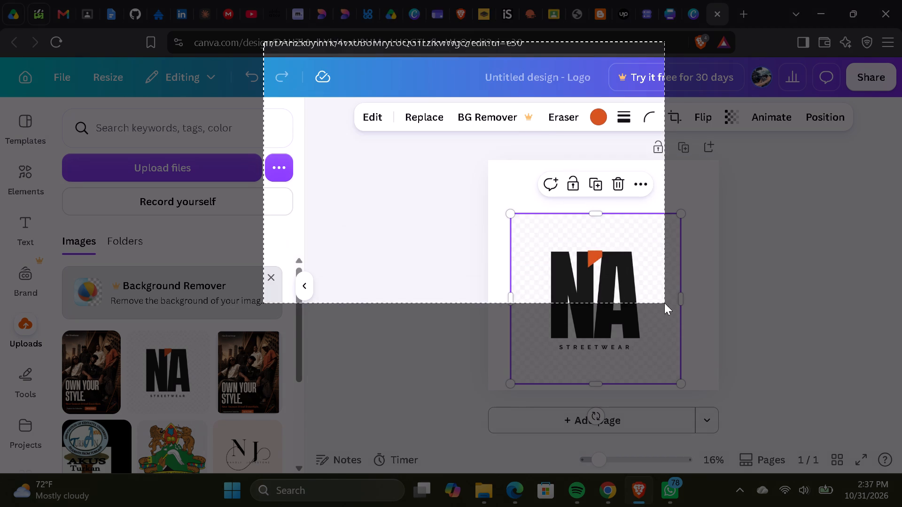
{"action": "left_click_drag", "start_coordinate": [664, 303], "coordinate": [851, 435]}
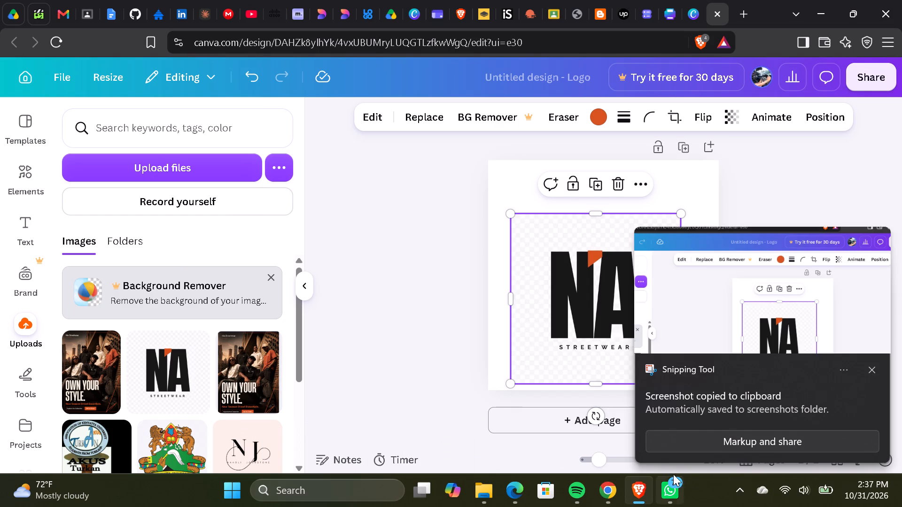
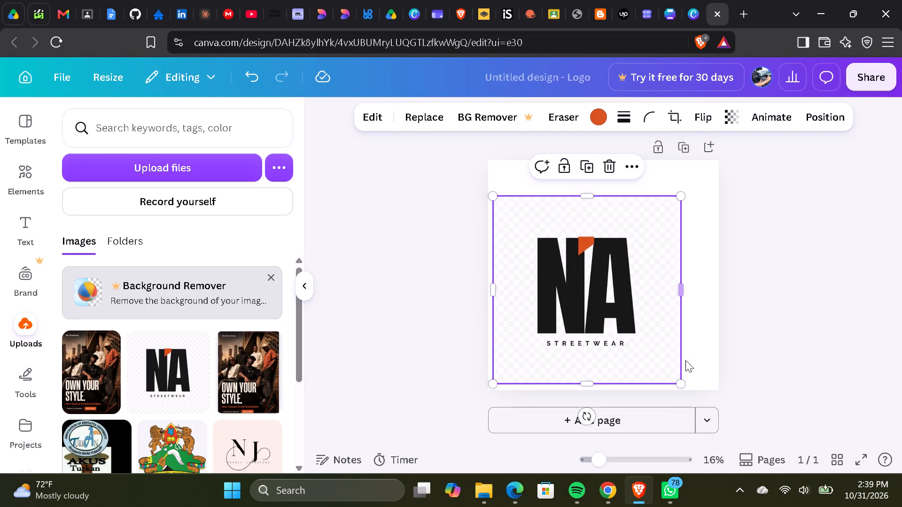
Enlarge the NIA Streetwear logo image on all sides until it fills the whole square page edge to edge.
{"action": "left_click_drag", "start_coordinate": [680, 288], "coordinate": [689, 288]}
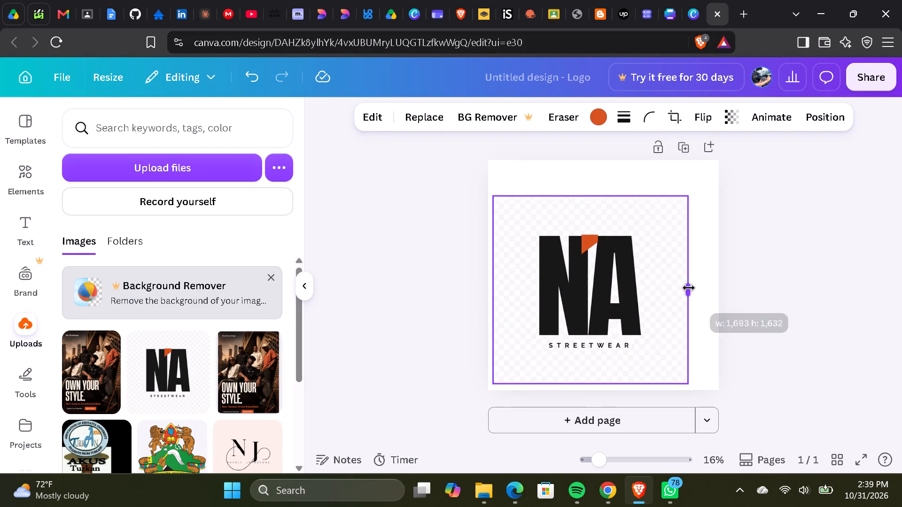
{"action": "left_click_drag", "start_coordinate": [689, 288], "coordinate": [689, 288]}
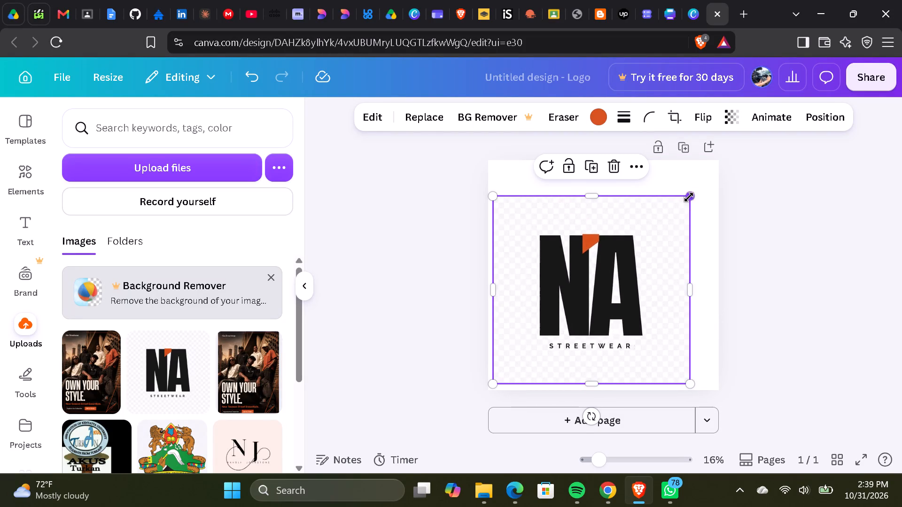
{"action": "left_click_drag", "start_coordinate": [689, 197], "coordinate": [707, 171]}
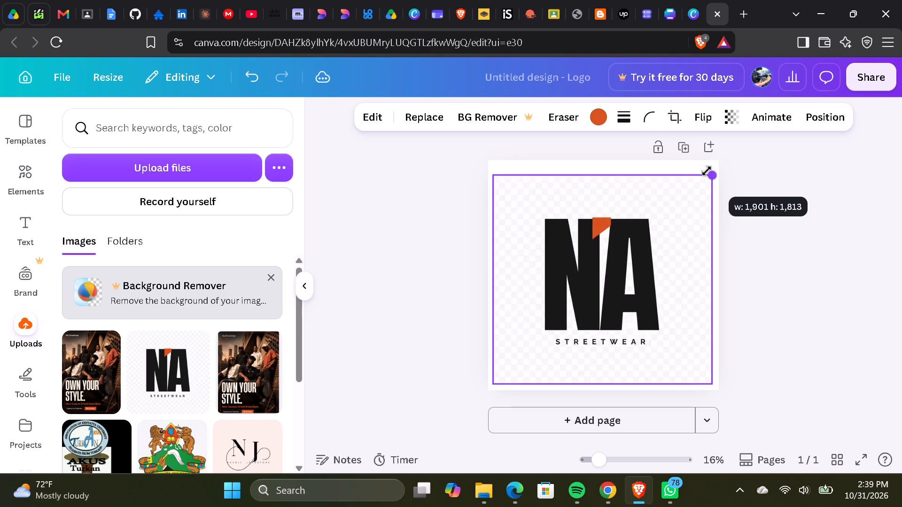
{"action": "left_click_drag", "start_coordinate": [707, 171], "coordinate": [710, 157]}
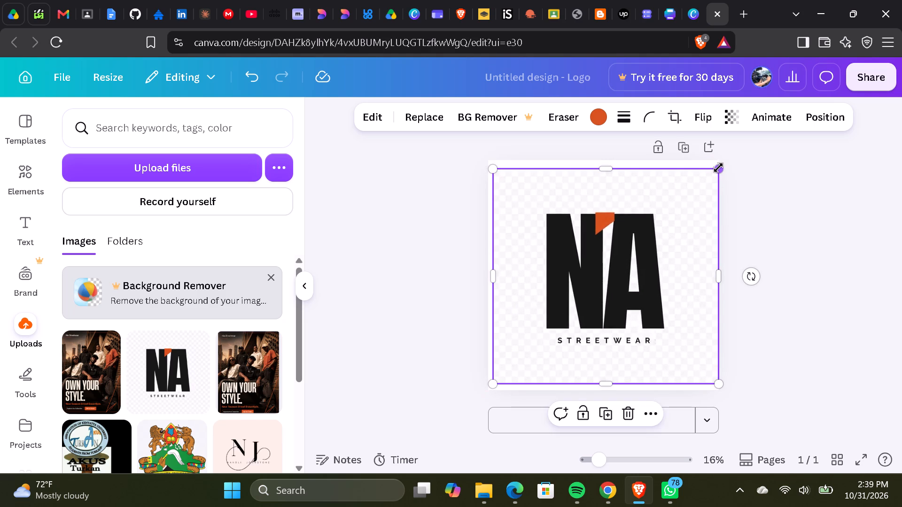
{"action": "left_click_drag", "start_coordinate": [719, 168], "coordinate": [718, 162]}
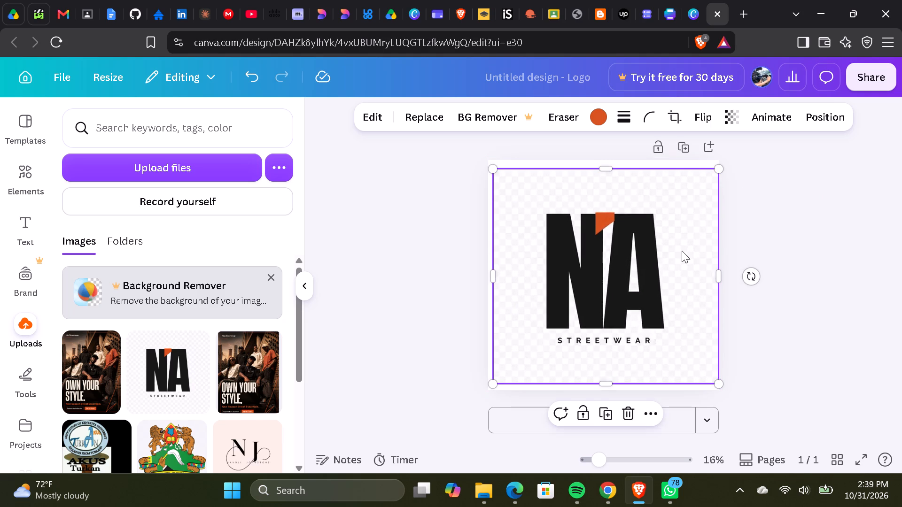
{"action": "left_click", "coordinate": [682, 251]}
{"action": "left_click", "coordinate": [607, 380]}
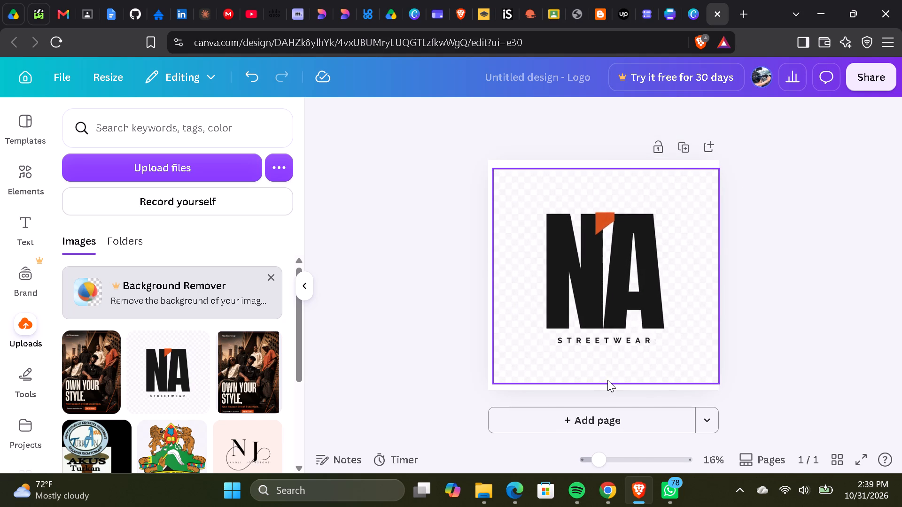
{"action": "left_click_drag", "start_coordinate": [607, 380], "coordinate": [607, 380]}
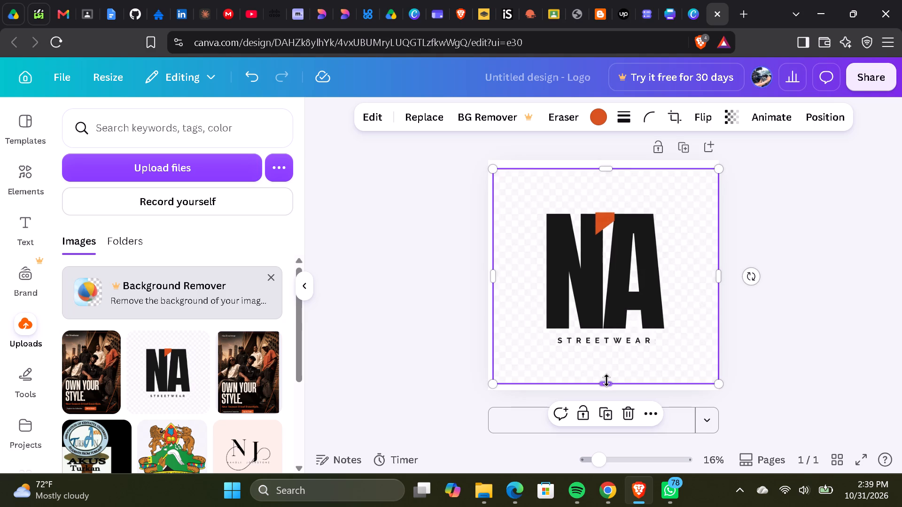
{"action": "left_click_drag", "start_coordinate": [607, 380], "coordinate": [607, 386]}
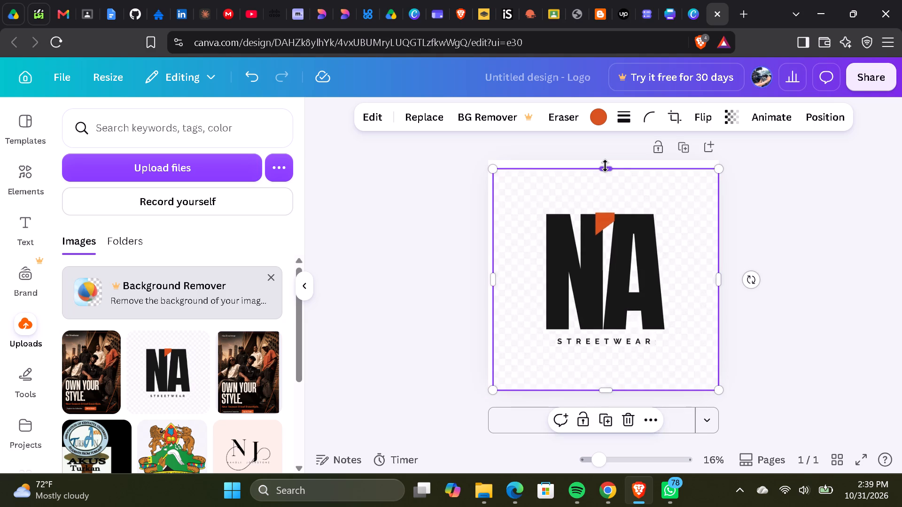
{"action": "left_click_drag", "start_coordinate": [605, 166], "coordinate": [604, 155]}
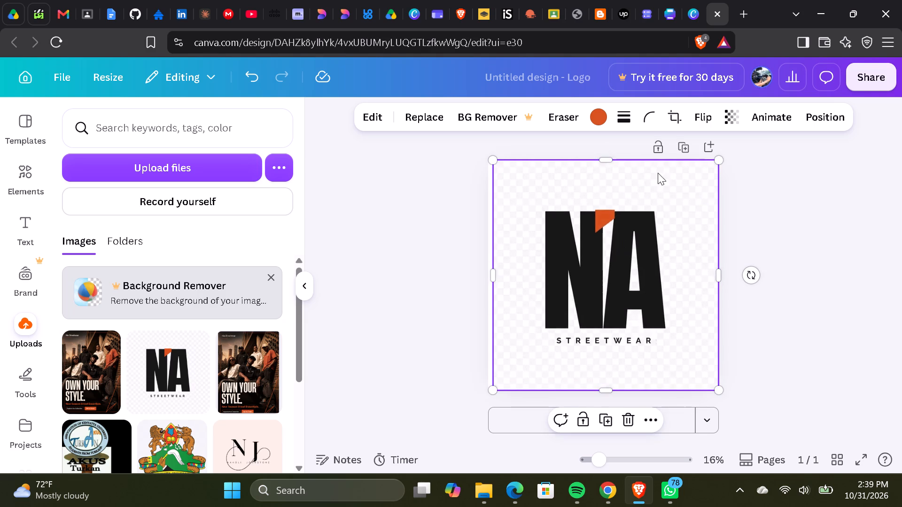
{"action": "left_click_drag", "start_coordinate": [492, 274], "coordinate": [479, 280]}
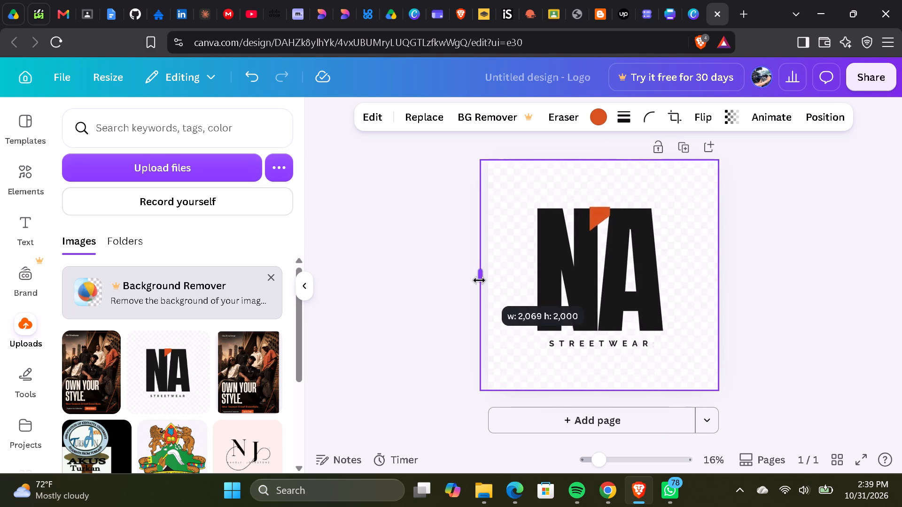
{"action": "left_click_drag", "start_coordinate": [479, 280], "coordinate": [486, 277]}
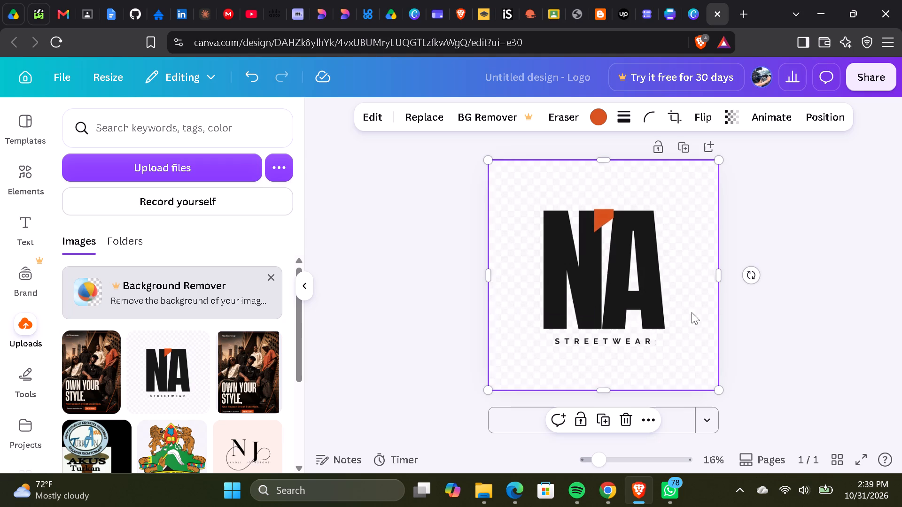
{"action": "left_click", "coordinate": [505, 169]}
Try the logo image's transparency at 39, 24, 41 and 56, and set it to 44.
{"action": "left_click", "coordinate": [701, 233]}
{"action": "left_click", "coordinate": [734, 115]}
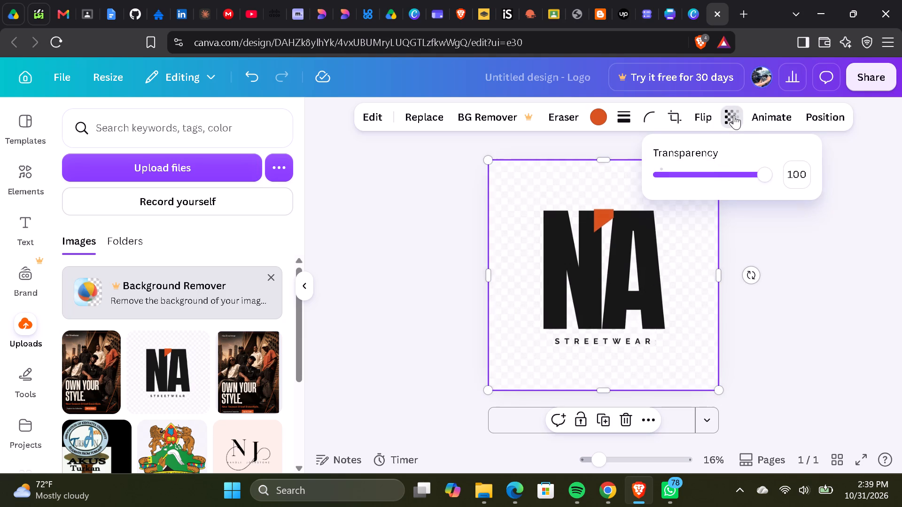
{"action": "left_click", "coordinate": [701, 174]}
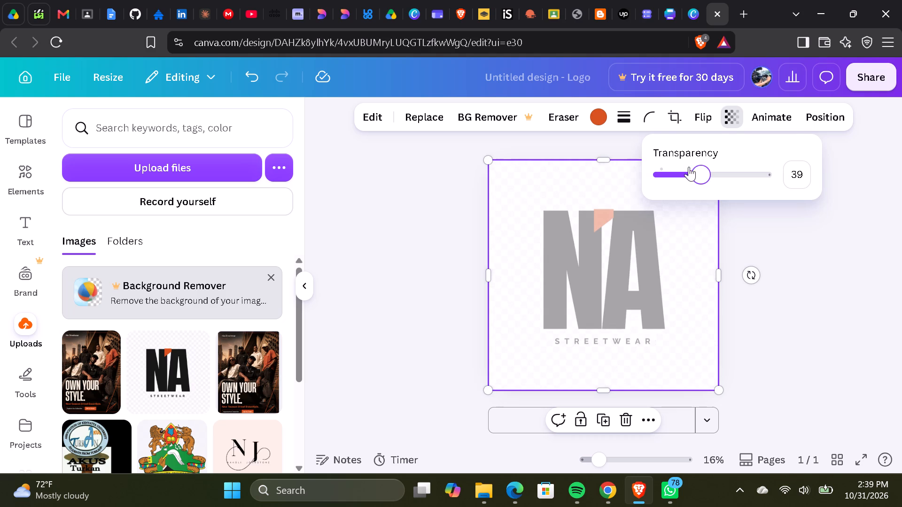
{"action": "left_click", "coordinate": [684, 175]}
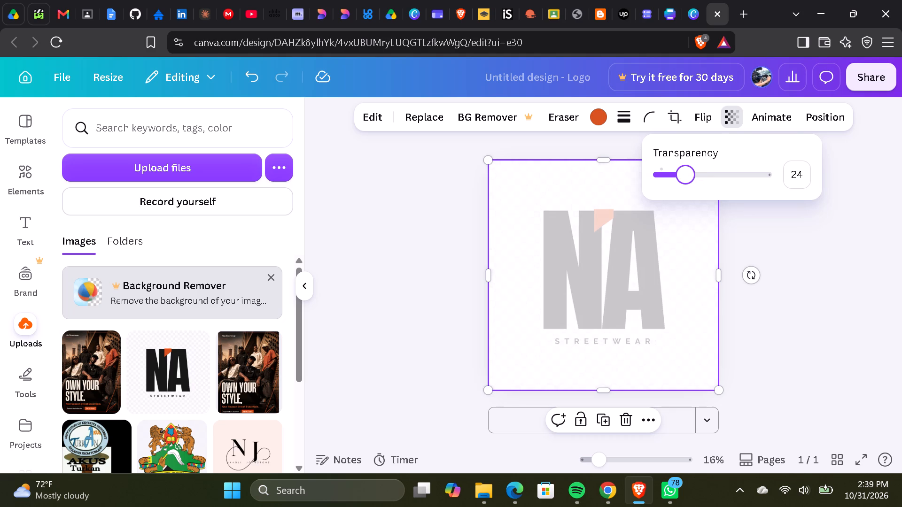
{"action": "left_click", "coordinate": [703, 175]}
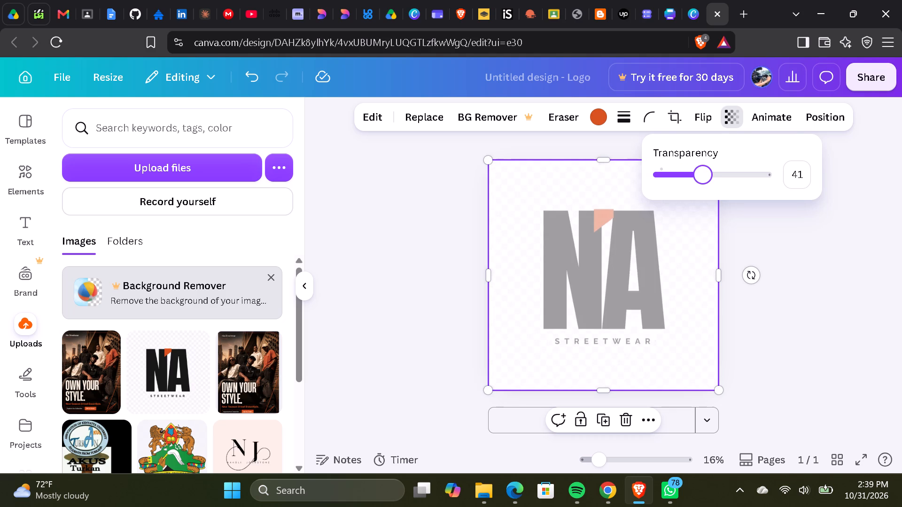
{"action": "left_click", "coordinate": [692, 241]}
{"action": "left_click", "coordinate": [675, 200]}
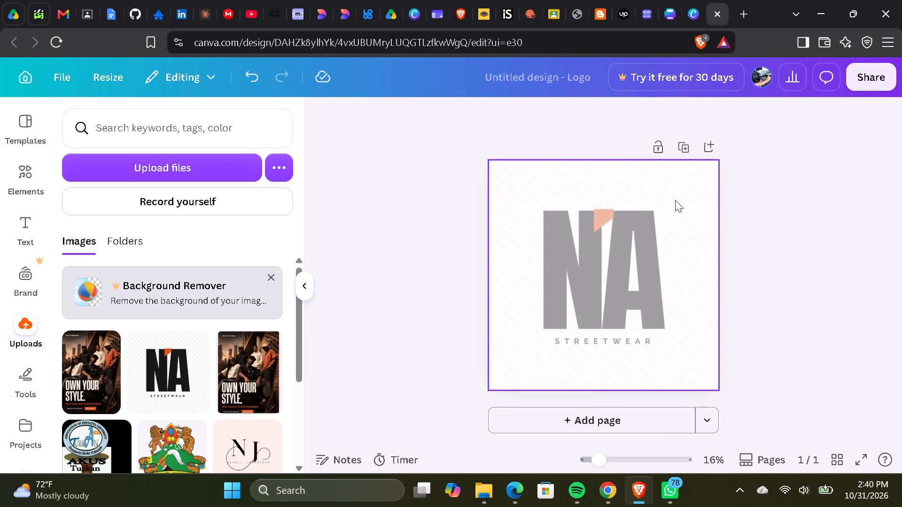
{"action": "left_click", "coordinate": [732, 119]}
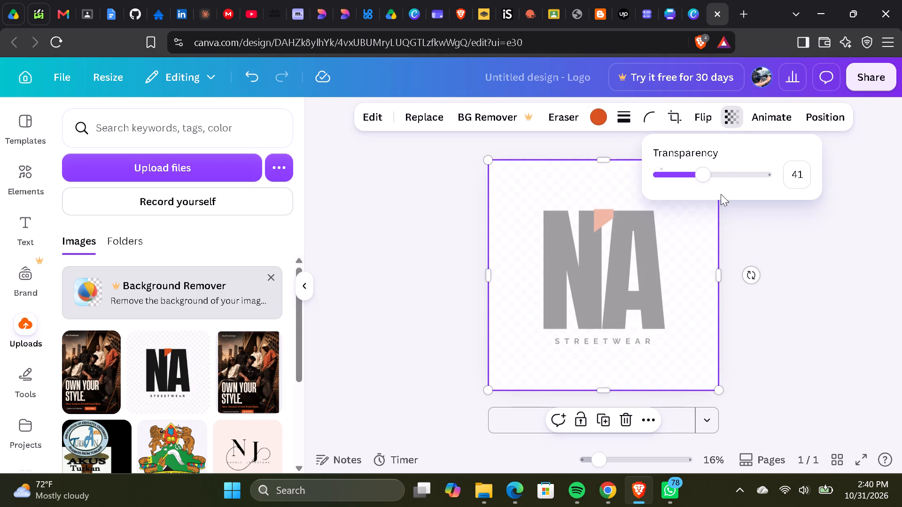
{"action": "left_click", "coordinate": [719, 182]}
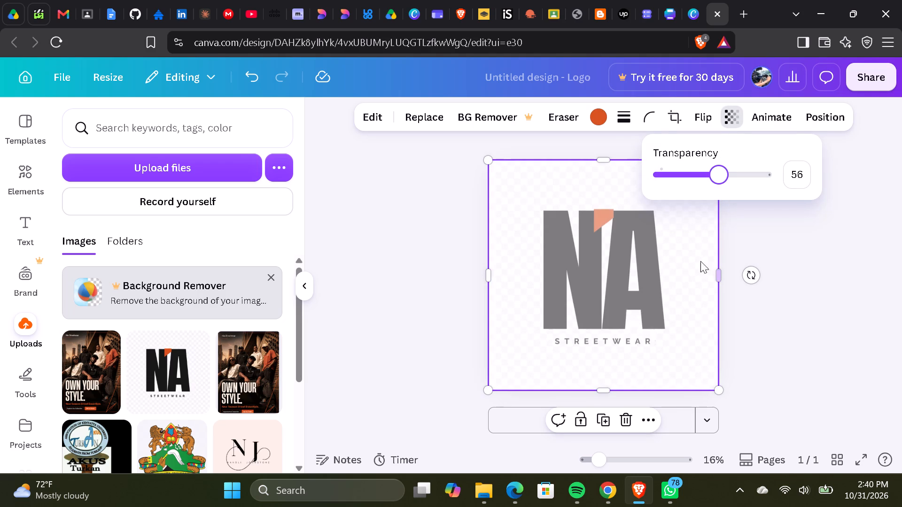
{"action": "left_click", "coordinate": [684, 278]}
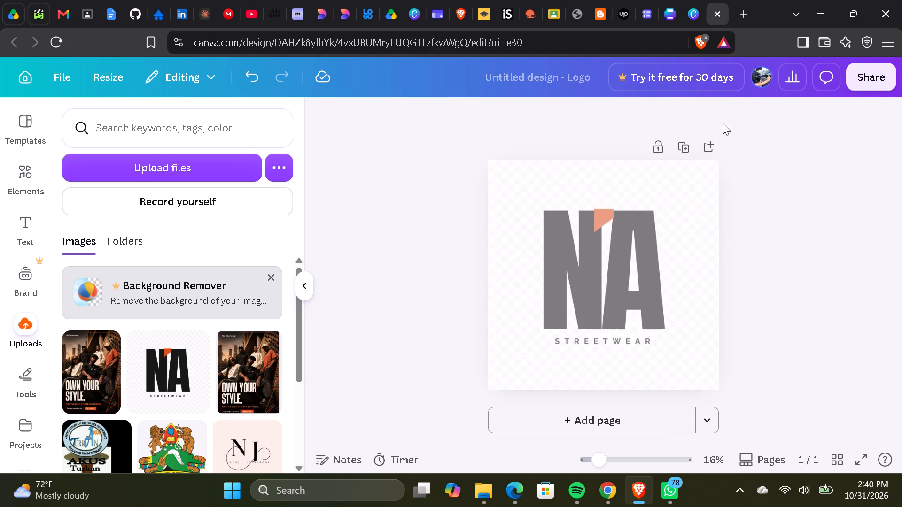
{"action": "left_click", "coordinate": [691, 188]}
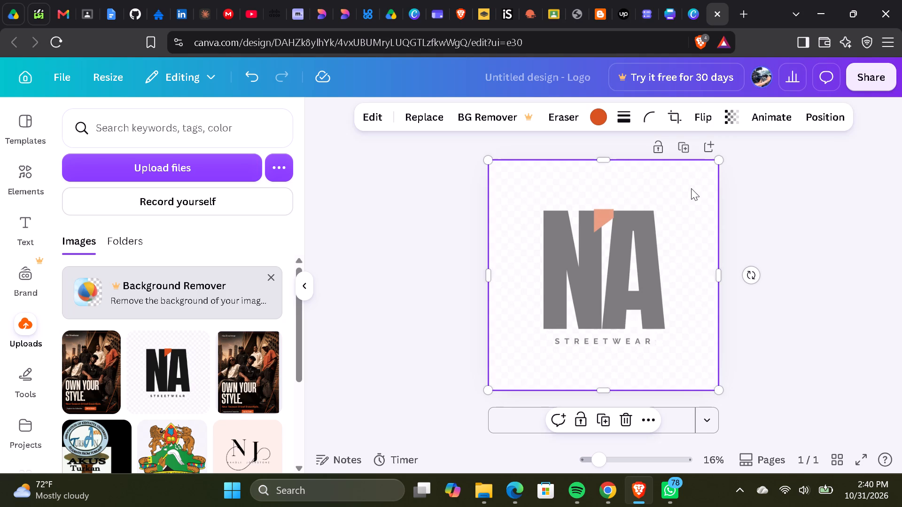
{"action": "left_click", "coordinate": [737, 117]}
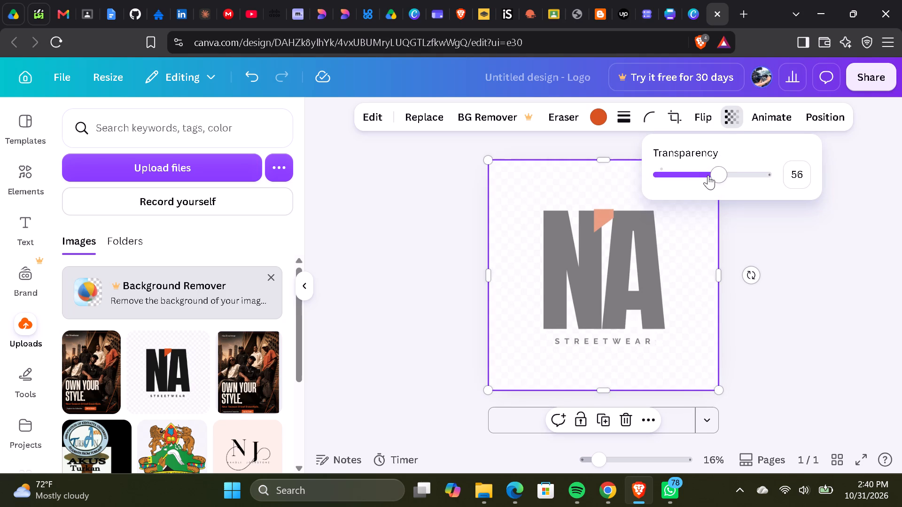
{"action": "left_click", "coordinate": [706, 174]}
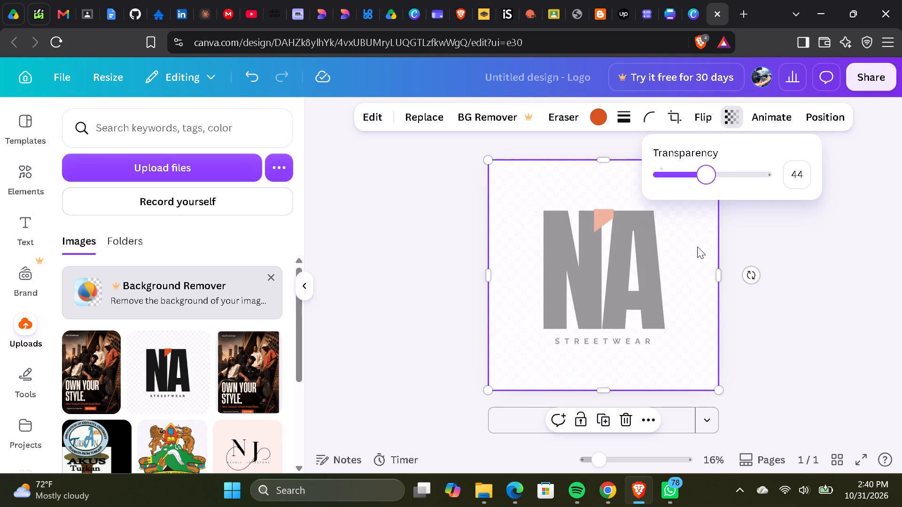
{"action": "left_click", "coordinate": [697, 246]}
{"action": "left_click", "coordinate": [739, 365]}
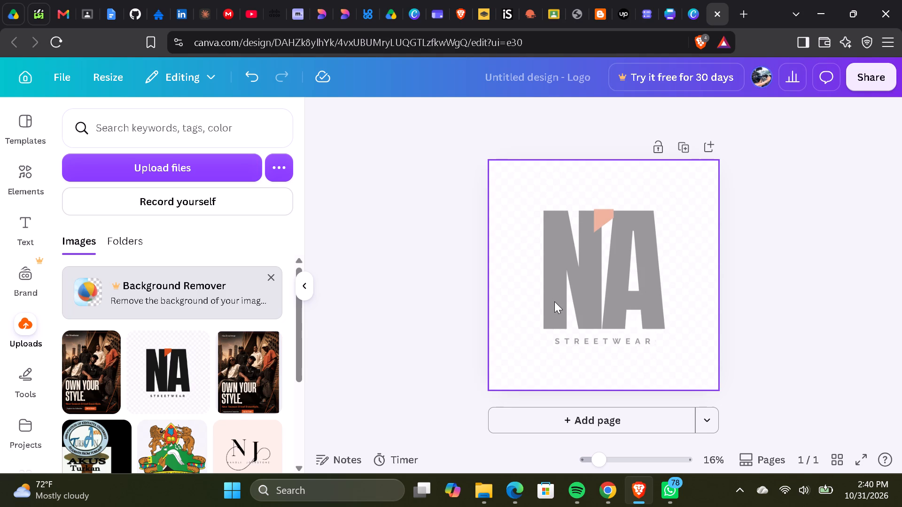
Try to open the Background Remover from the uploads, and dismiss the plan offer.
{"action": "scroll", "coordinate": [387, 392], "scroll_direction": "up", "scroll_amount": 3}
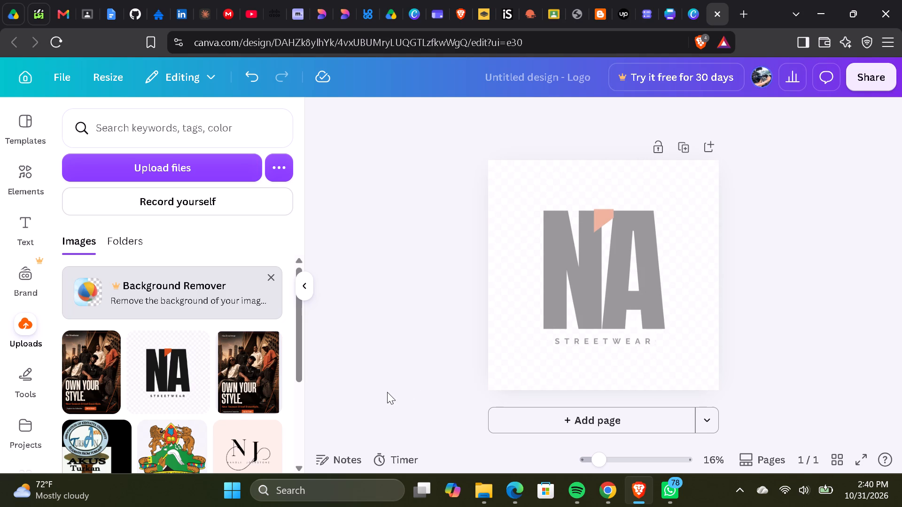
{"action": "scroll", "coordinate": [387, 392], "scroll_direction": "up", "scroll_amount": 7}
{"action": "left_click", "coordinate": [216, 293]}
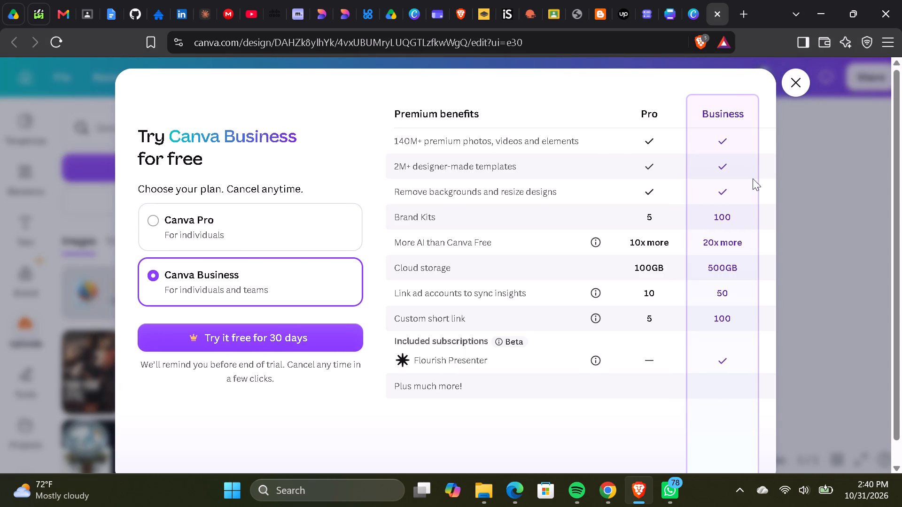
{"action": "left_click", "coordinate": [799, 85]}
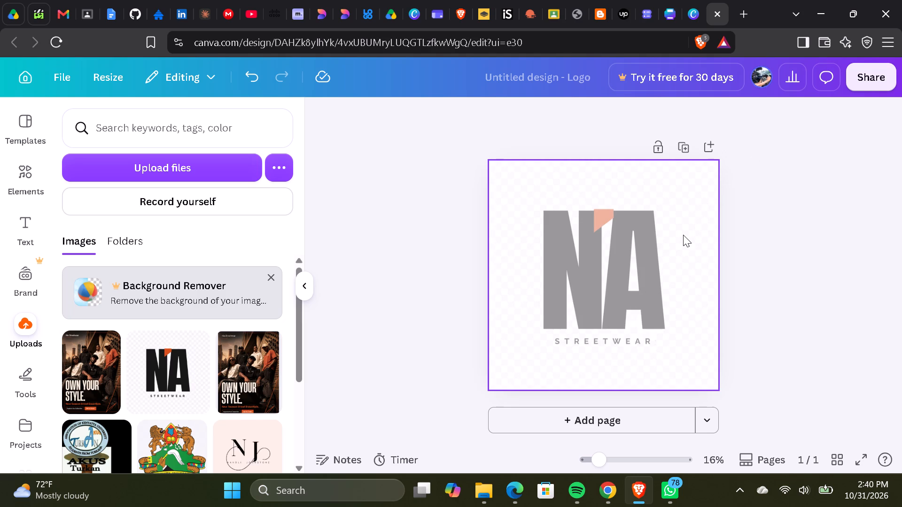
Look through the open browser tabs, including Microsoft Designer's background creator and logo.com, for a background removal tool.
{"action": "left_click", "coordinate": [647, 8]}
{"action": "left_click", "coordinate": [613, 15]}
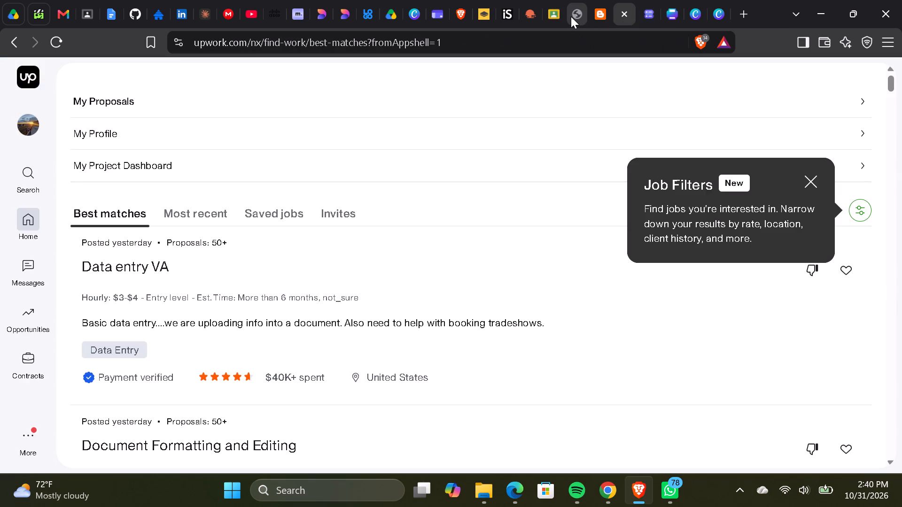
{"action": "left_click", "coordinate": [571, 16]}
{"action": "left_click", "coordinate": [529, 14]}
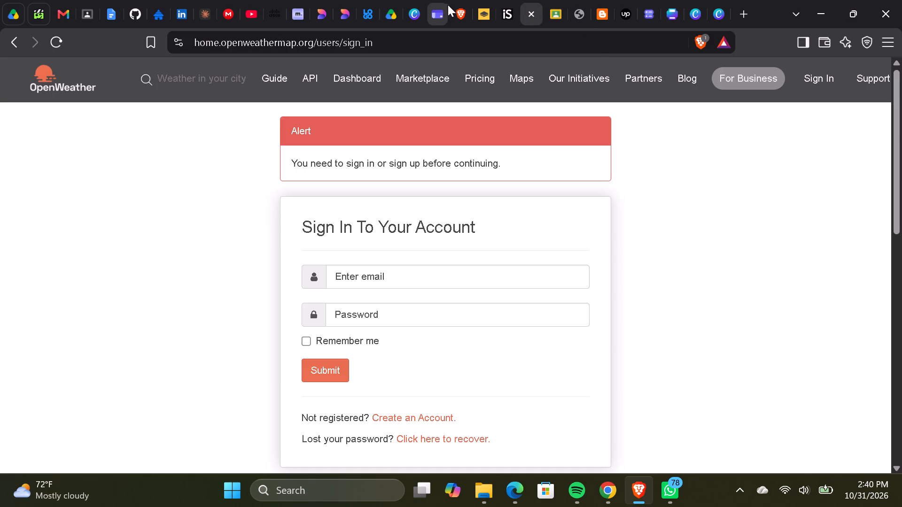
{"action": "left_click", "coordinate": [436, 5]}
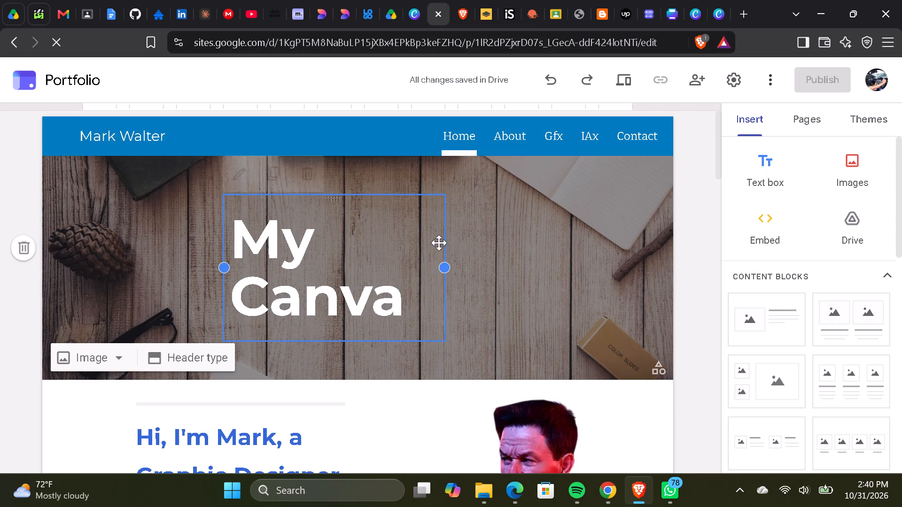
{"action": "left_click", "coordinate": [413, 8]}
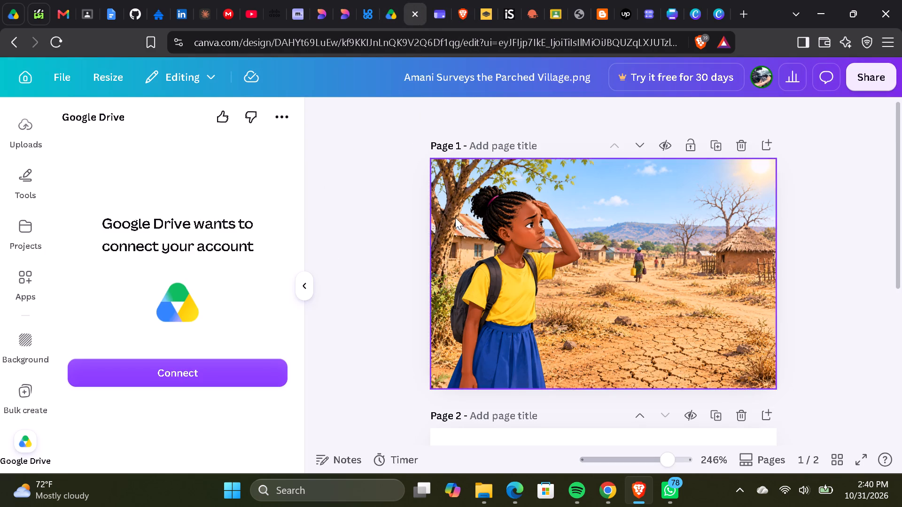
{"action": "left_click", "coordinate": [388, 10]}
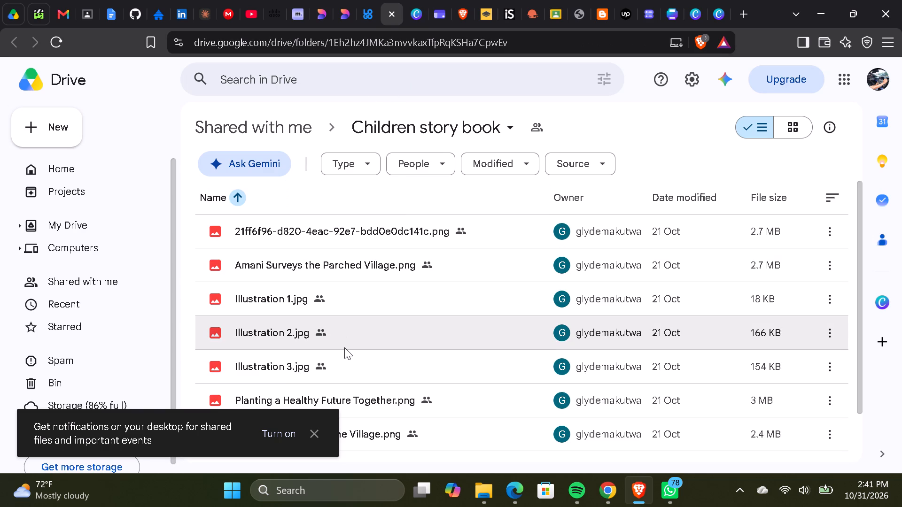
{"action": "scroll", "coordinate": [344, 347], "scroll_direction": "up", "scroll_amount": 4}
{"action": "left_click", "coordinate": [368, 6]}
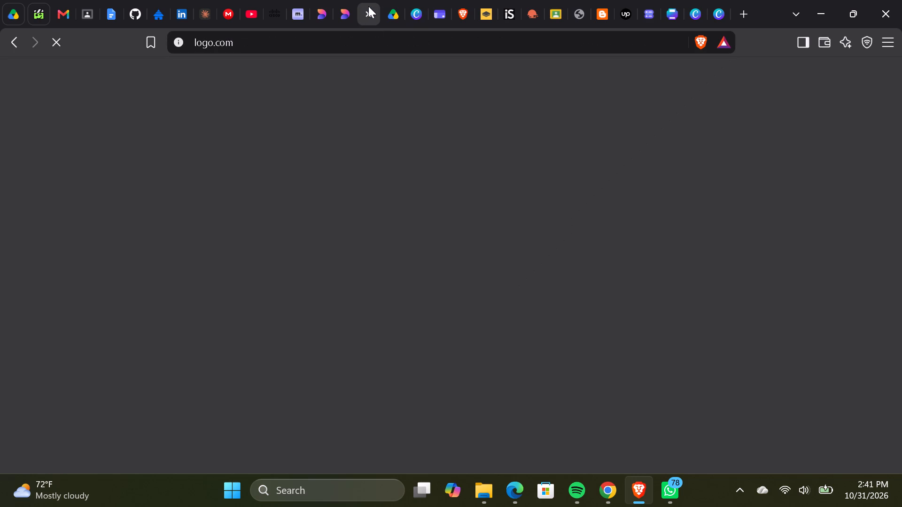
{"action": "left_click", "coordinate": [344, 11]}
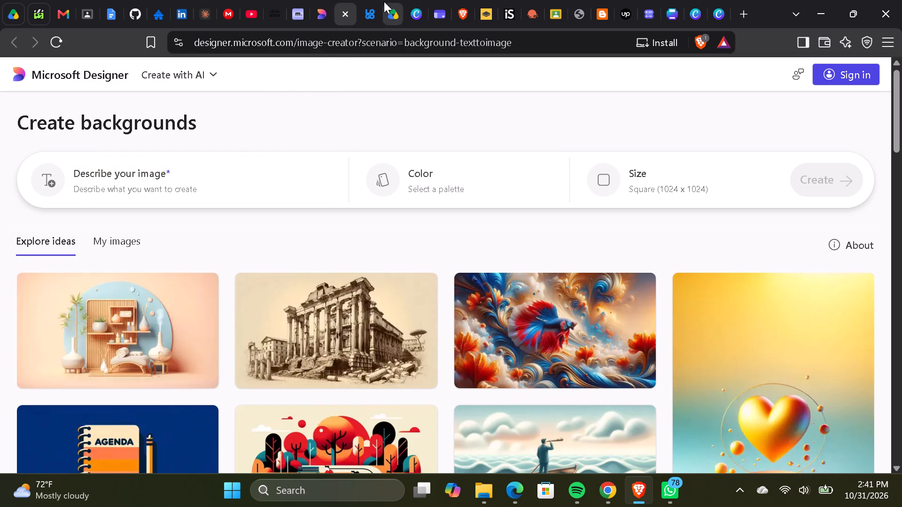
{"action": "left_click", "coordinate": [325, 10]}
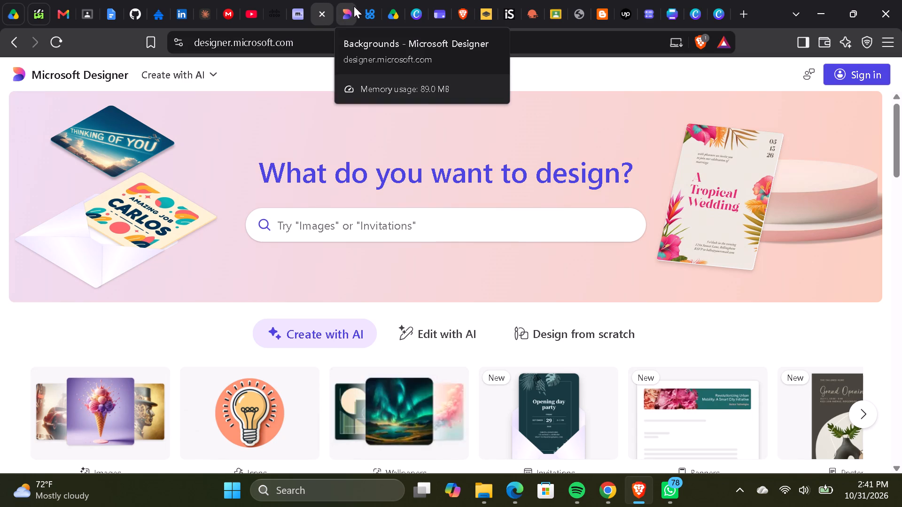
{"action": "left_click", "coordinate": [354, 6]}
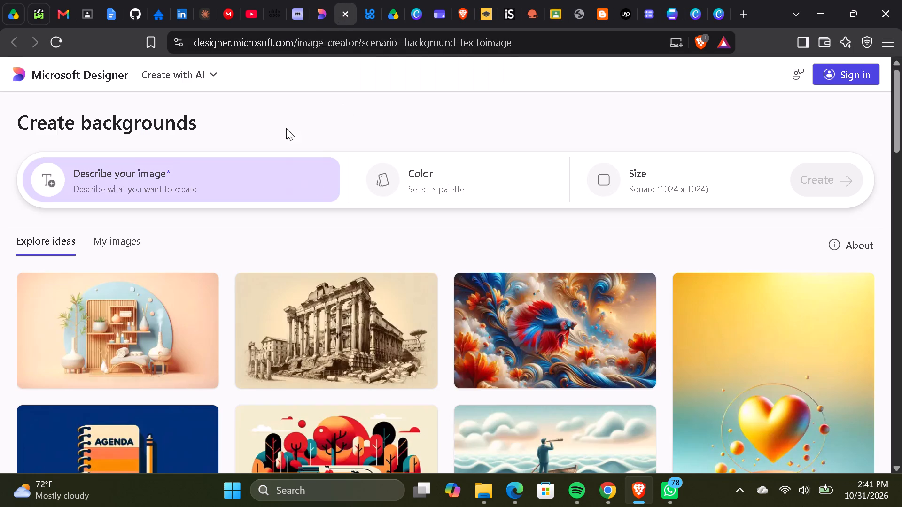
{"action": "scroll", "coordinate": [316, 165], "scroll_direction": "up", "scroll_amount": 1}
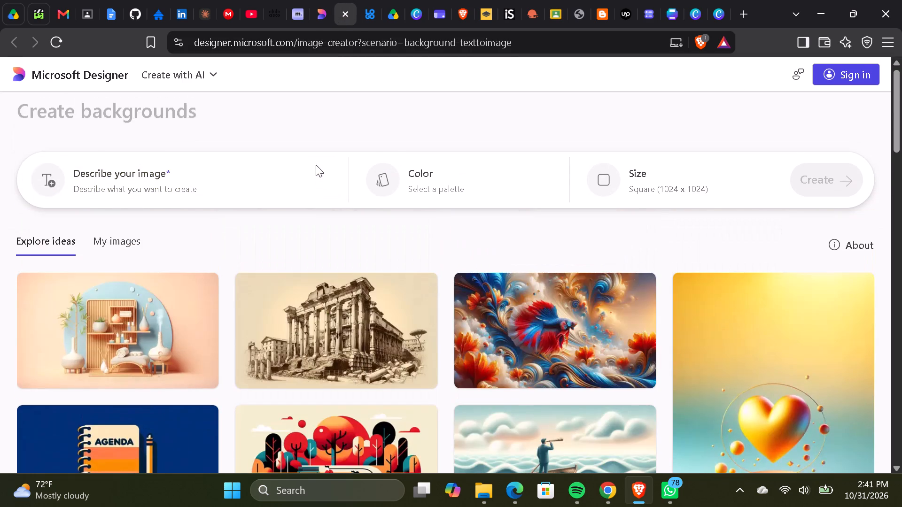
{"action": "left_click", "coordinate": [309, 156]}
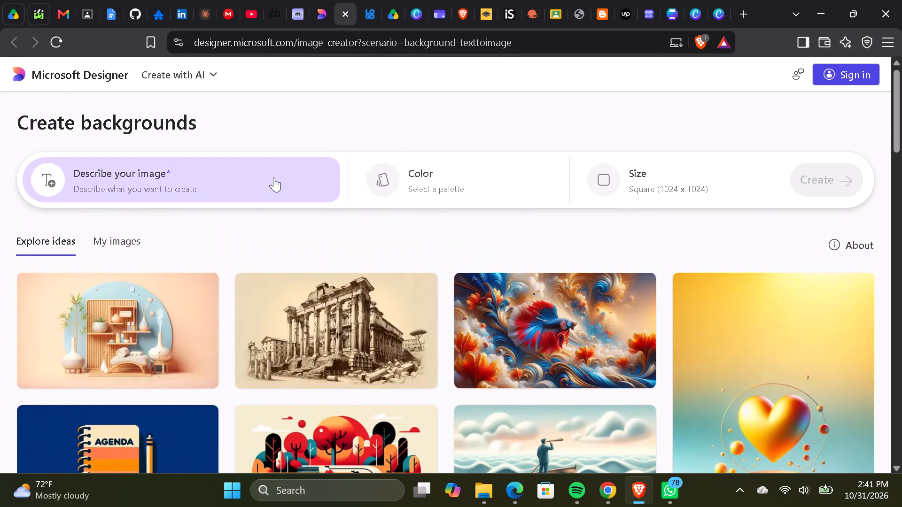
{"action": "left_click", "coordinate": [274, 177]}
{"action": "left_click", "coordinate": [394, 102]}
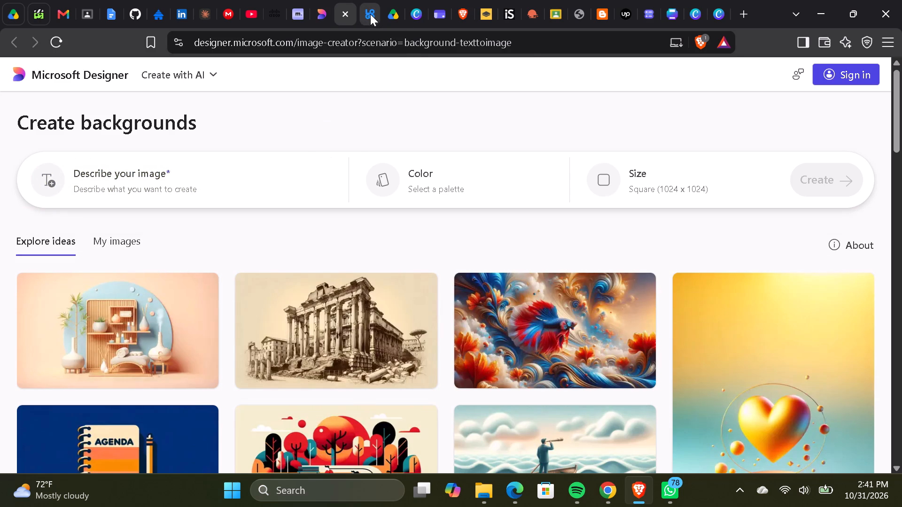
{"action": "left_click", "coordinate": [370, 14]}
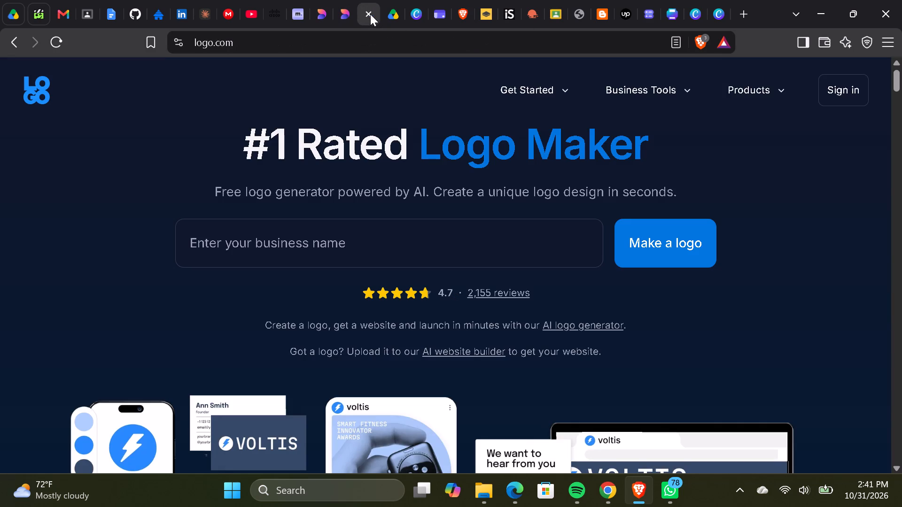
{"action": "left_click", "coordinate": [326, 12]}
{"action": "left_click", "coordinate": [301, 12]}
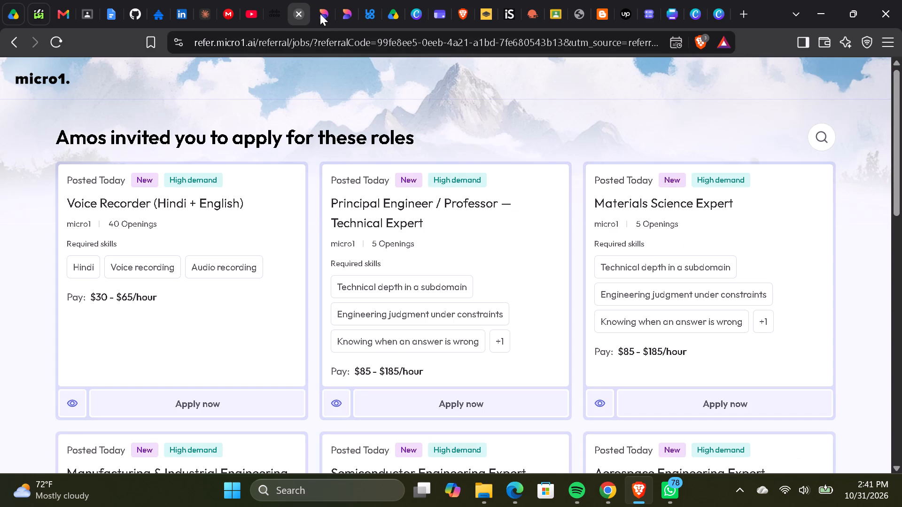
{"action": "left_click", "coordinate": [322, 13]}
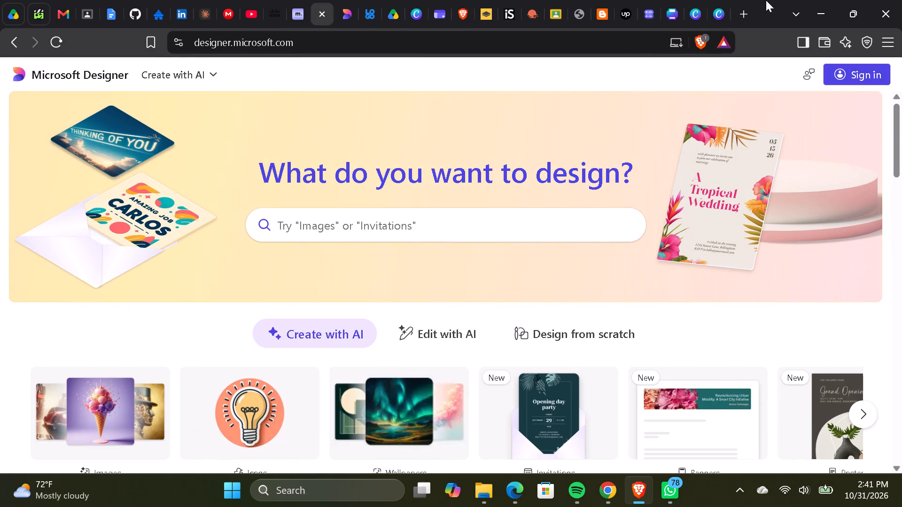
Search the web for "background remove" in a new tab and open the remove.bg site.
{"action": "left_click", "coordinate": [743, 11]}
{"action": "left_click", "coordinate": [545, 52]}
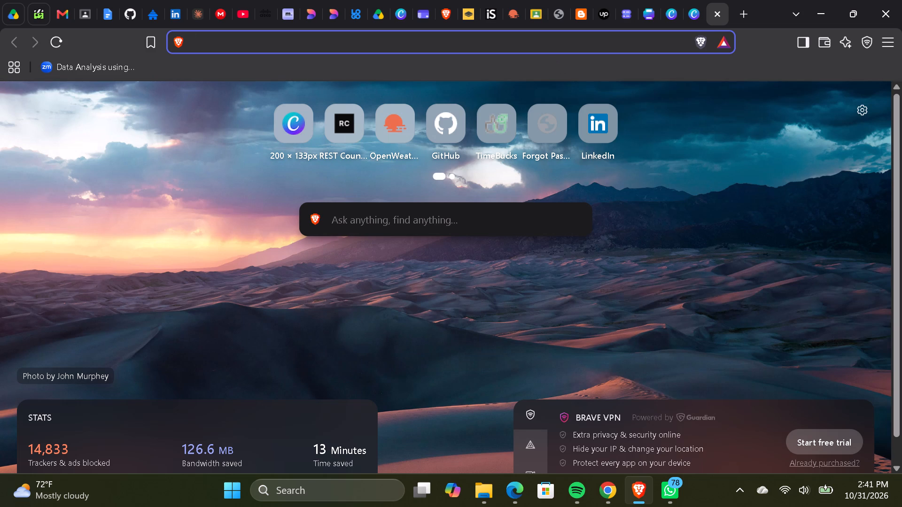
{"action": "type", "text": "back"}
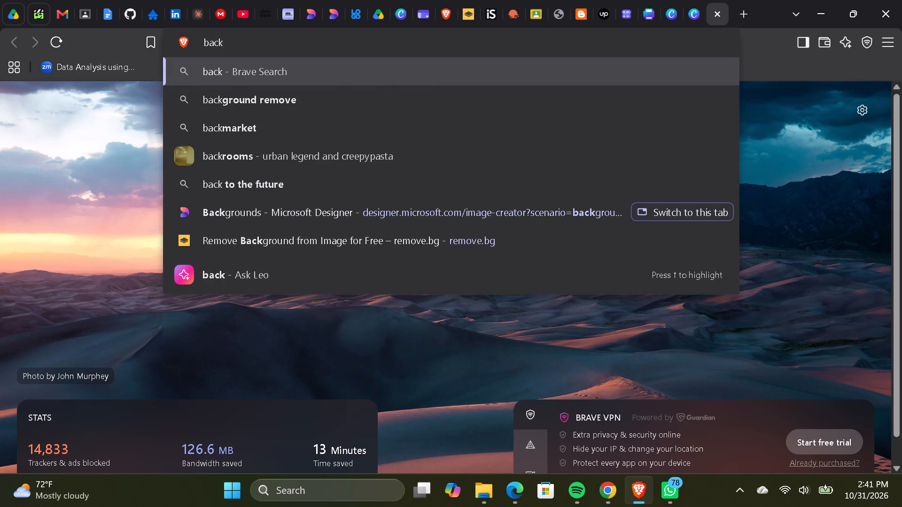
{"action": "key", "text": "g"}
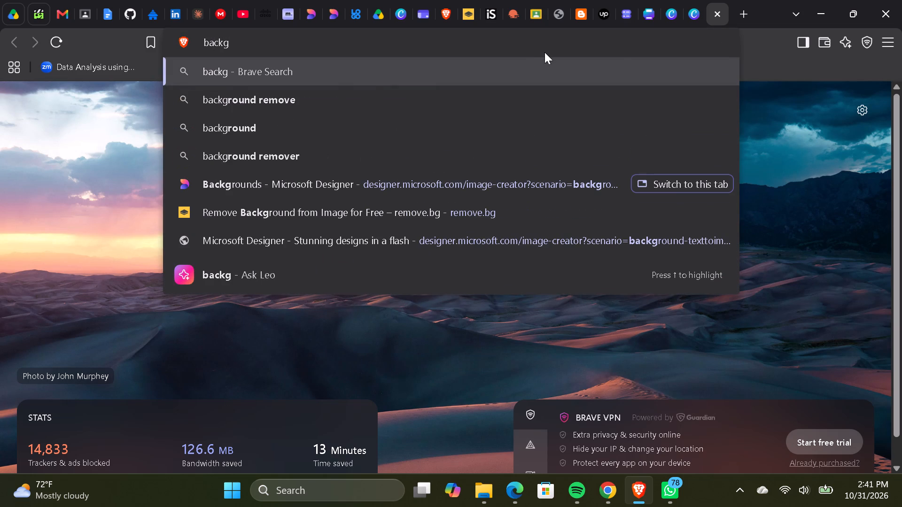
{"action": "left_click", "coordinate": [390, 101]}
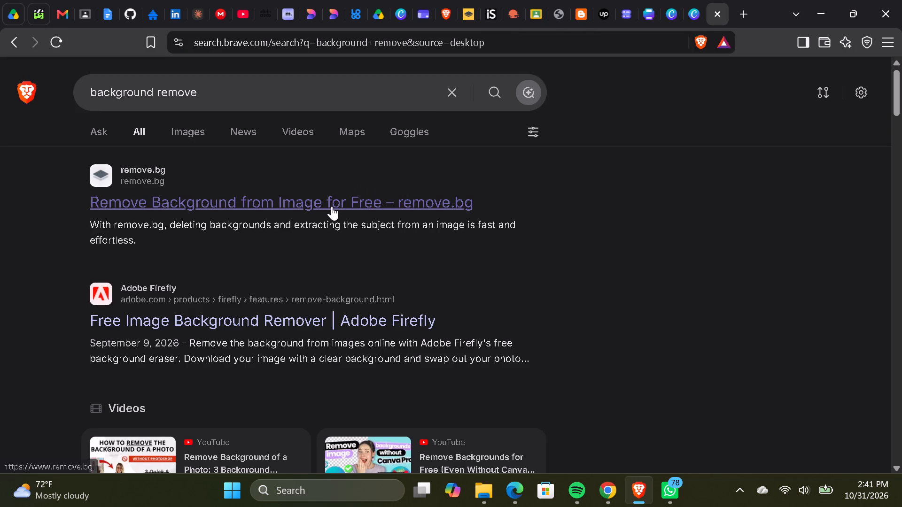
{"action": "left_click", "coordinate": [332, 206]}
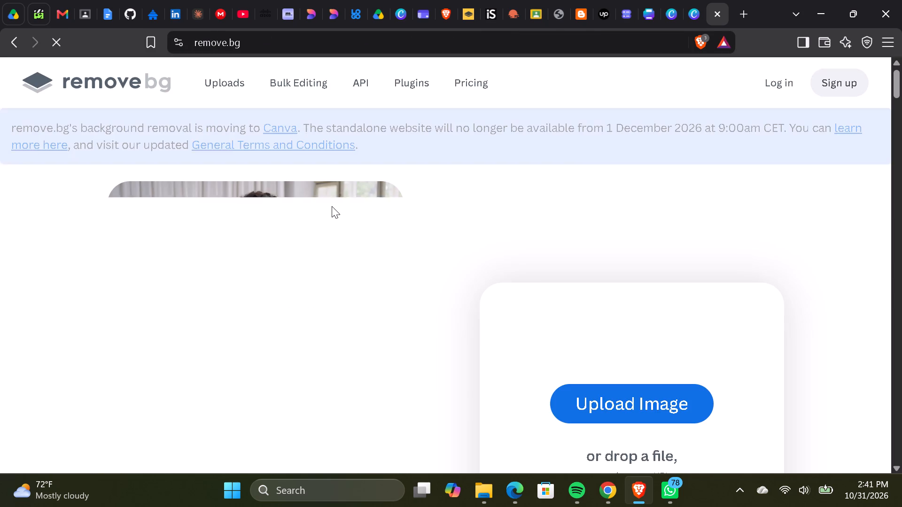
Upload logo image file 2 from the Nia Streetwear folder to remove.bg for background removal.
{"action": "scroll", "coordinate": [470, 315], "scroll_direction": "down", "scroll_amount": 1}
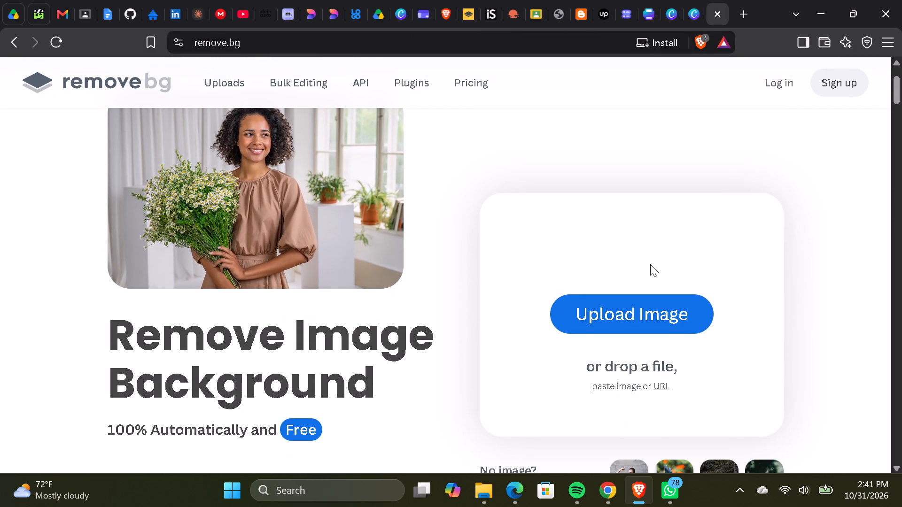
{"action": "left_click", "coordinate": [640, 307]}
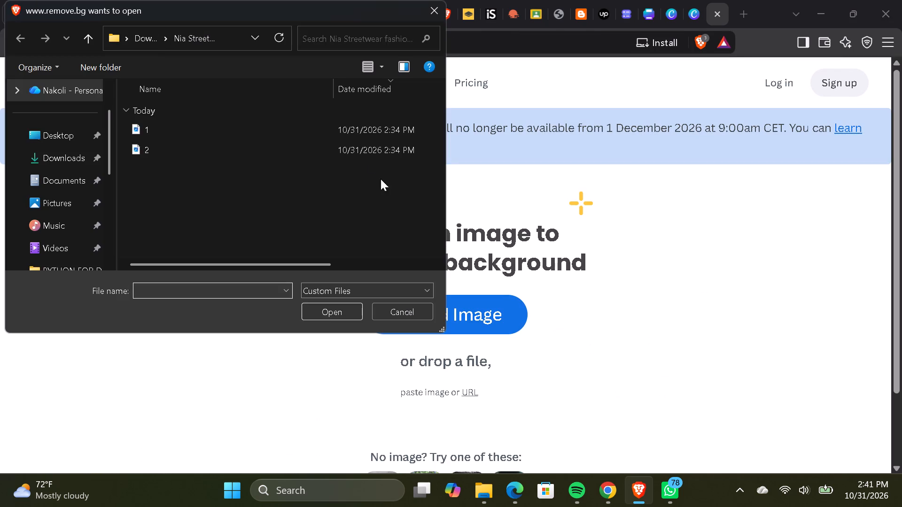
{"action": "left_click", "coordinate": [196, 151]}
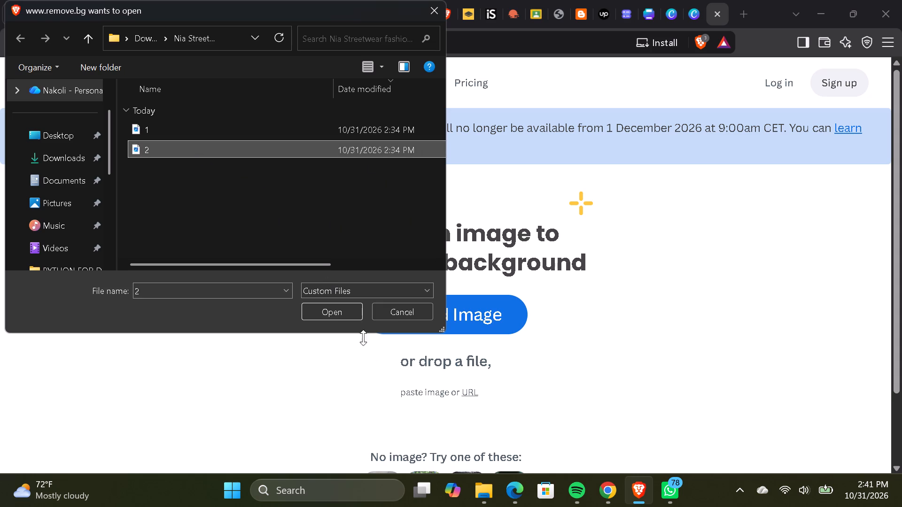
{"action": "left_click", "coordinate": [338, 306]}
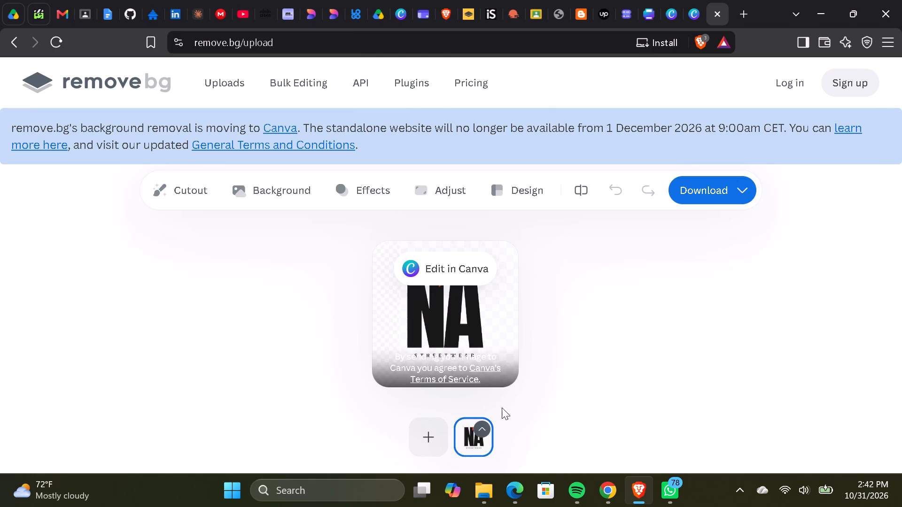
{"action": "left_click", "coordinate": [567, 360]}
{"action": "scroll", "coordinate": [585, 348], "scroll_direction": "up", "scroll_amount": 1}
Download the free 500 x 500 preview of the cutout logo as 2-removebg-preview PNG into the Pictures folder.
{"action": "left_click", "coordinate": [740, 191]}
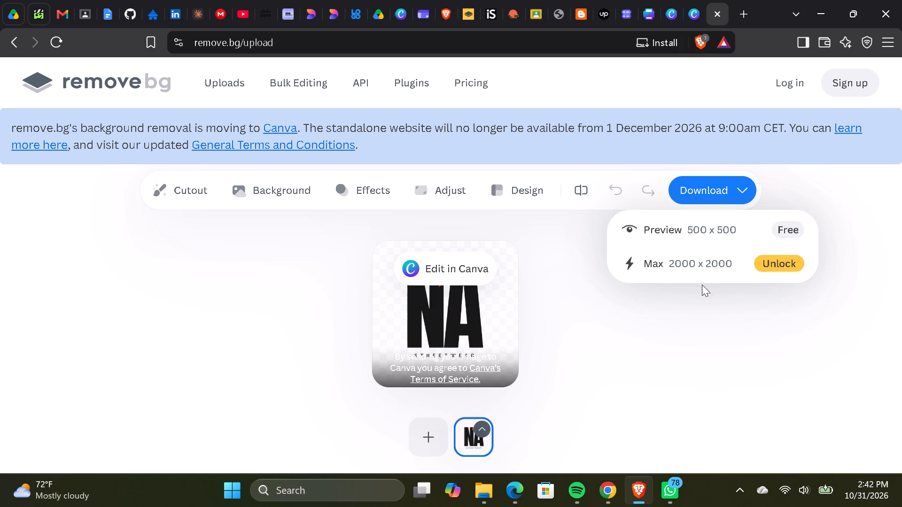
{"action": "left_click", "coordinate": [753, 232]}
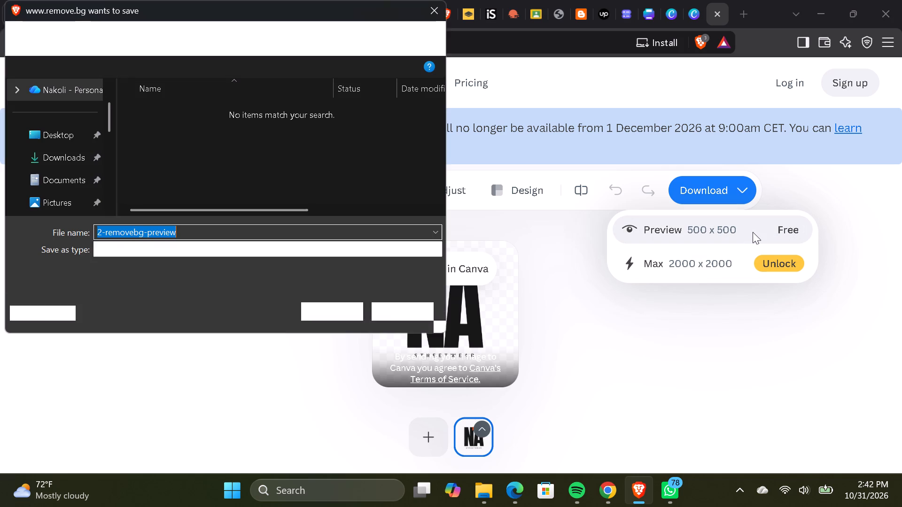
{"action": "left_click", "coordinate": [73, 141]}
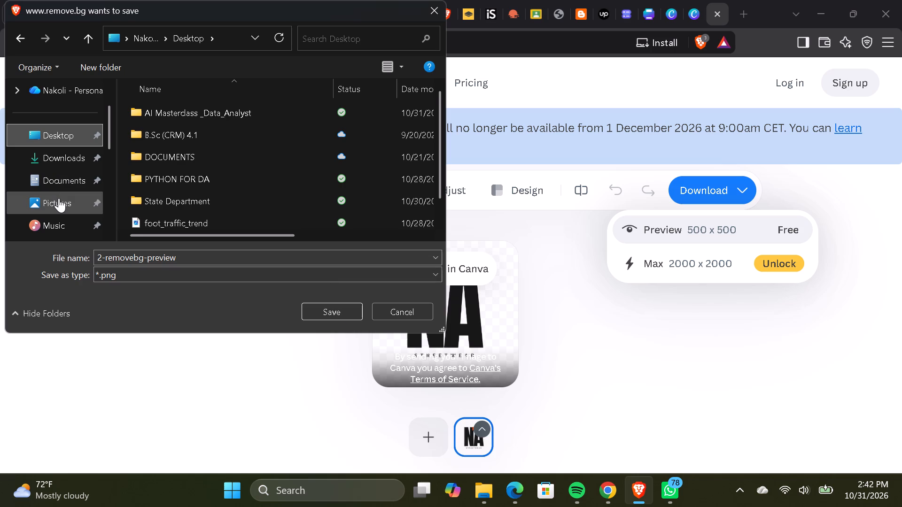
{"action": "left_click", "coordinate": [59, 198]}
{"action": "left_click", "coordinate": [333, 312]}
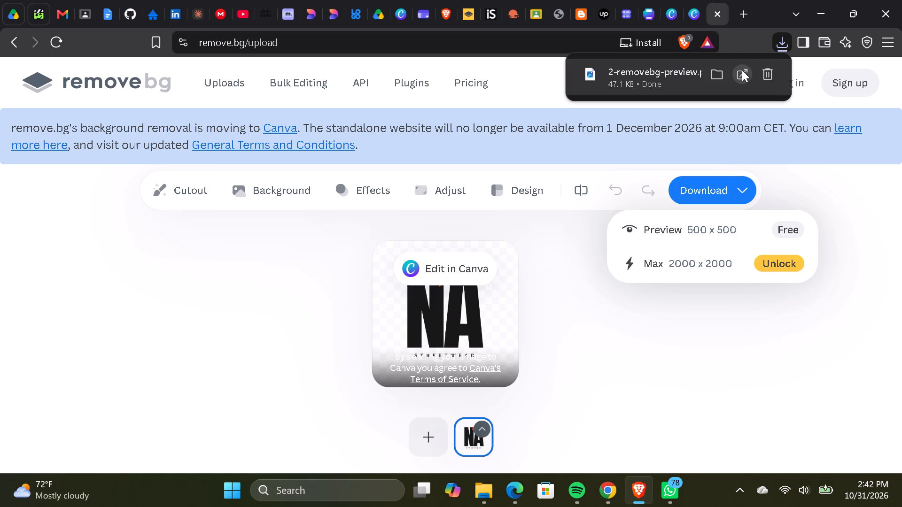
Open the downloaded 2-removebg-preview.png to check the cutout logo, and close the viewer.
{"action": "left_click", "coordinate": [742, 70]}
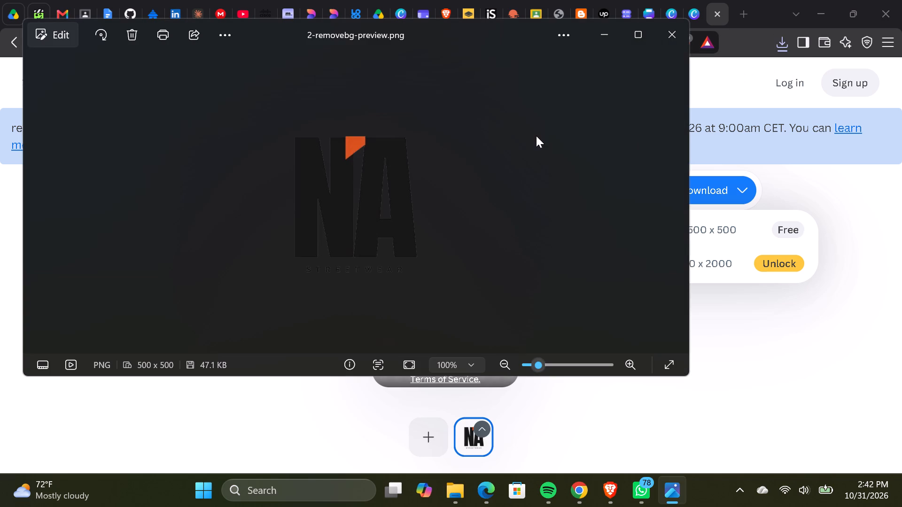
{"action": "left_click", "coordinate": [680, 29]}
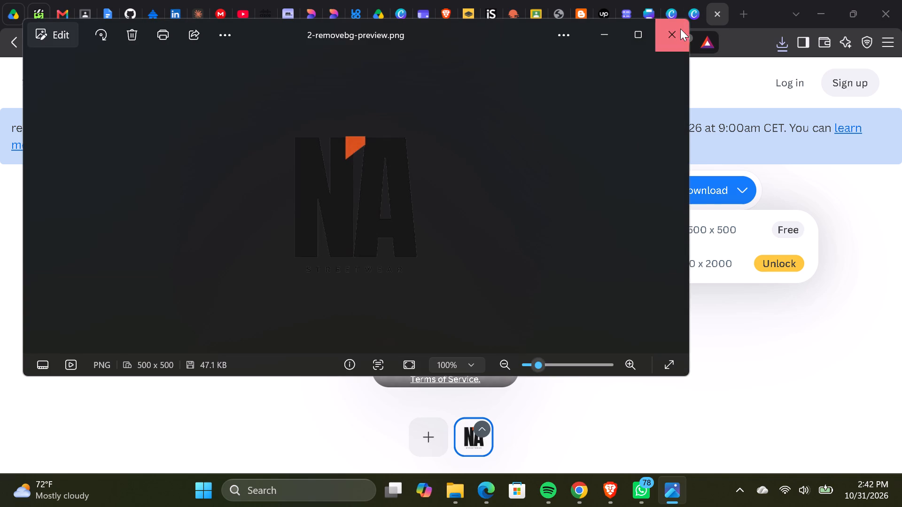
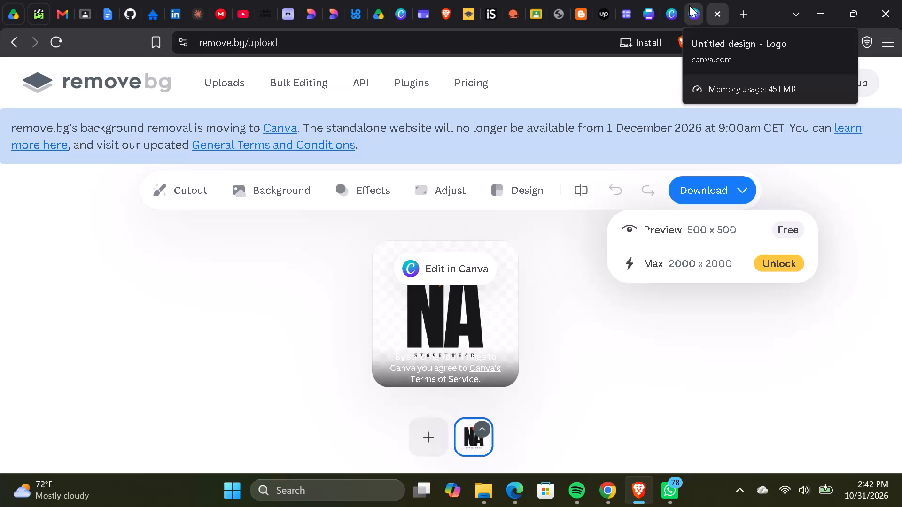
Switch back to the untitled Canva logo design and set the NA Streetwear logo image's transparency to 100.
{"action": "left_click", "coordinate": [689, 5]}
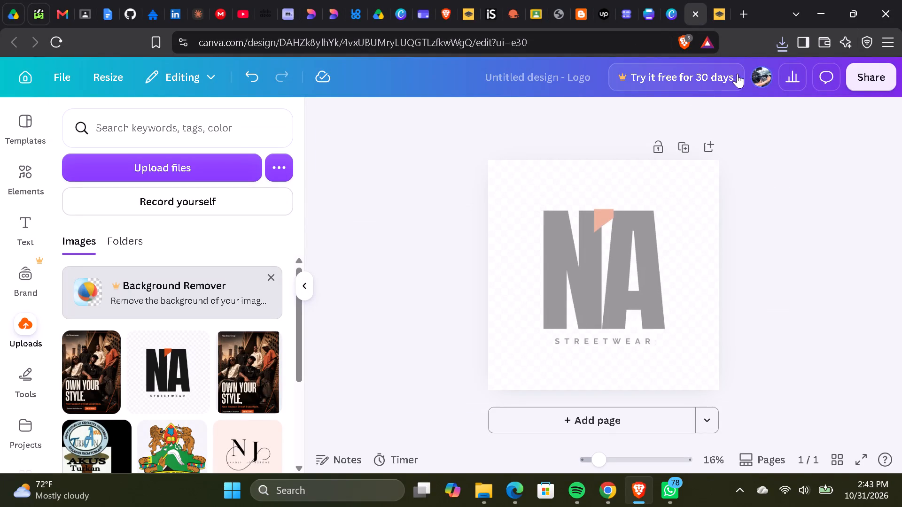
{"action": "left_click", "coordinate": [669, 225]}
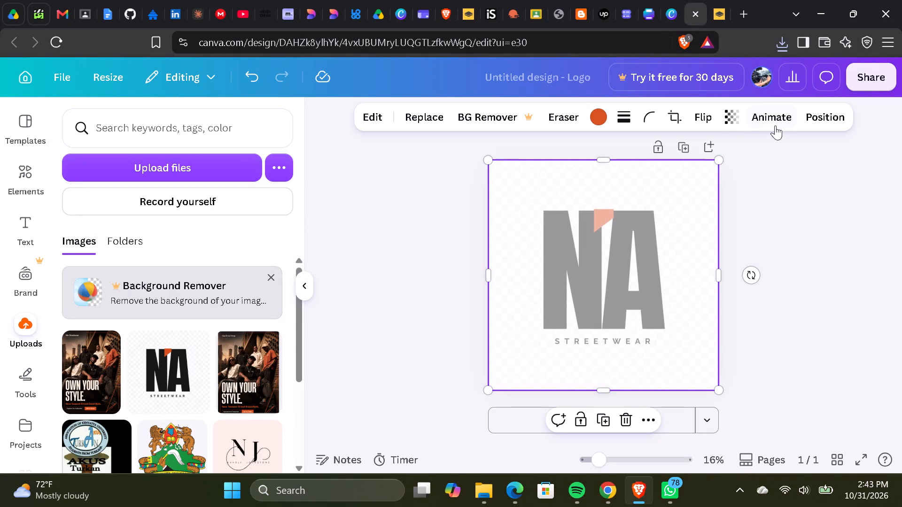
{"action": "left_click", "coordinate": [732, 112]}
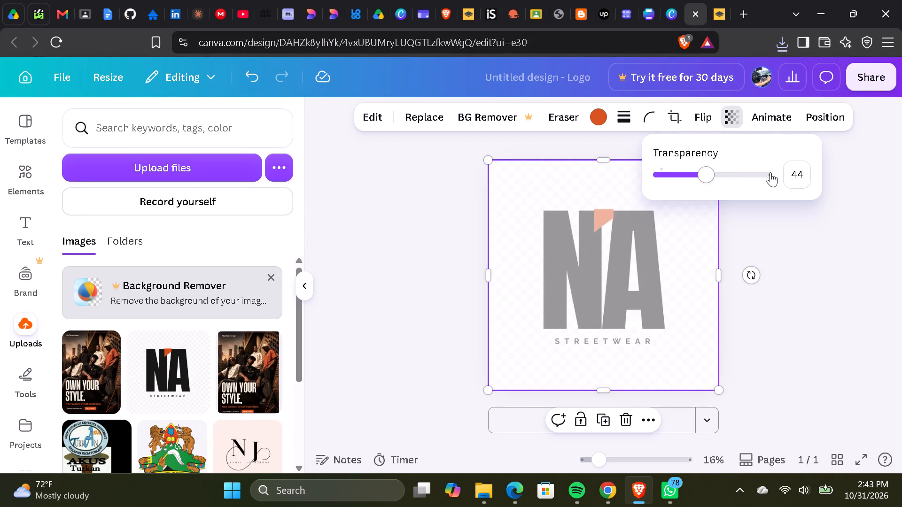
{"action": "left_click", "coordinate": [770, 172]}
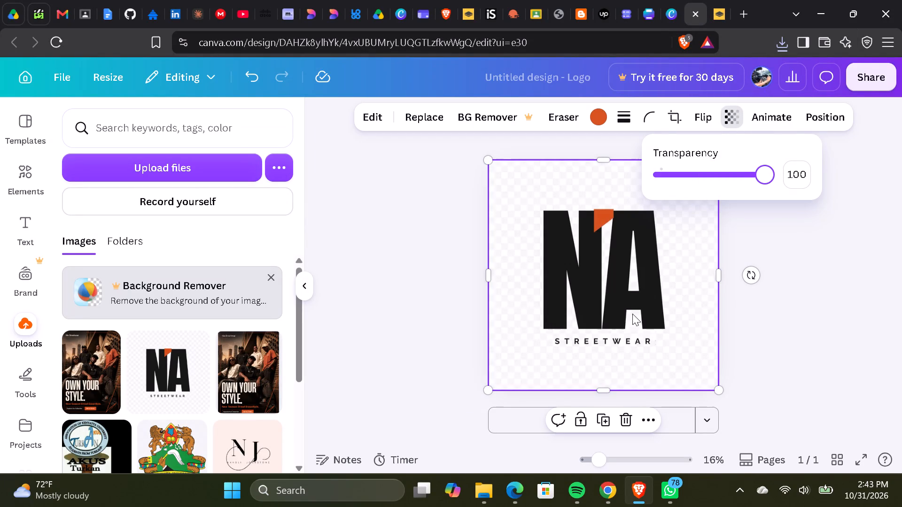
Try Canva's Background Remover and review the trial plan benefits, choosing the Canva Pro plan for individuals.
{"action": "left_click", "coordinate": [196, 295]}
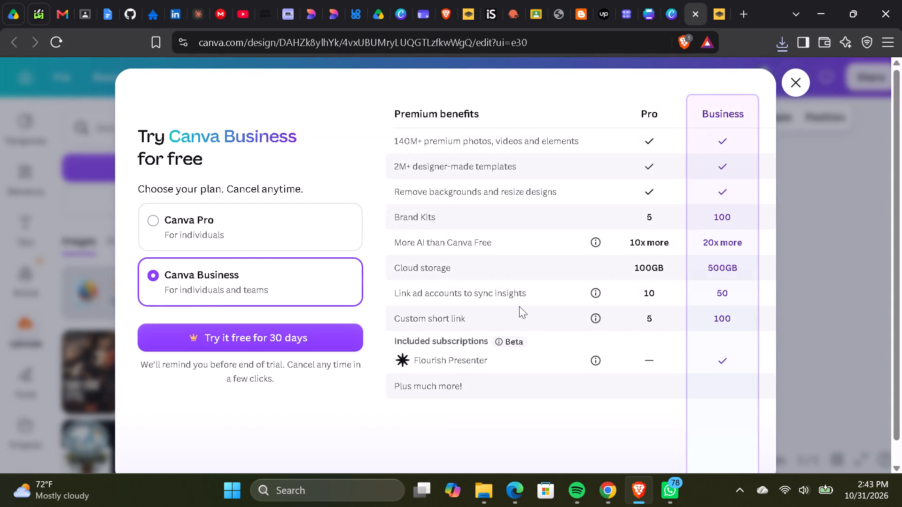
{"action": "scroll", "coordinate": [510, 324], "scroll_direction": "down", "scroll_amount": 1}
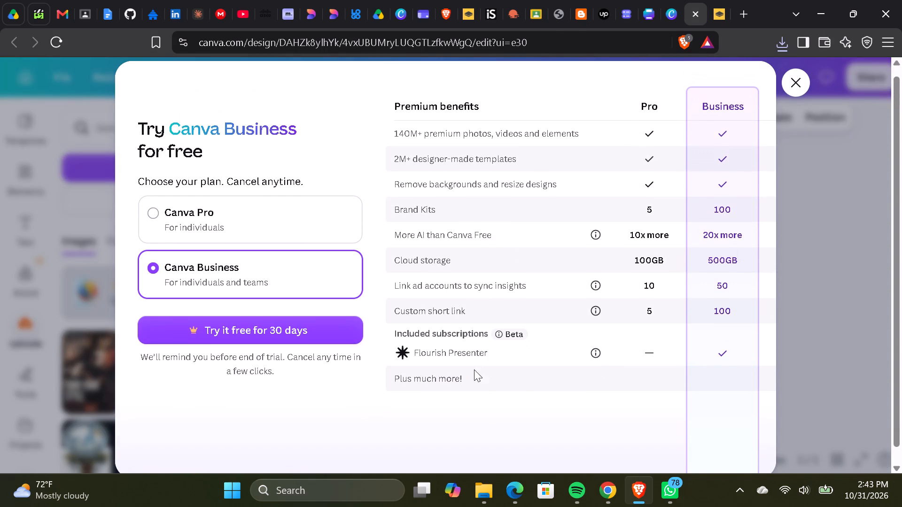
{"action": "scroll", "coordinate": [474, 361], "scroll_direction": "up", "scroll_amount": 3}
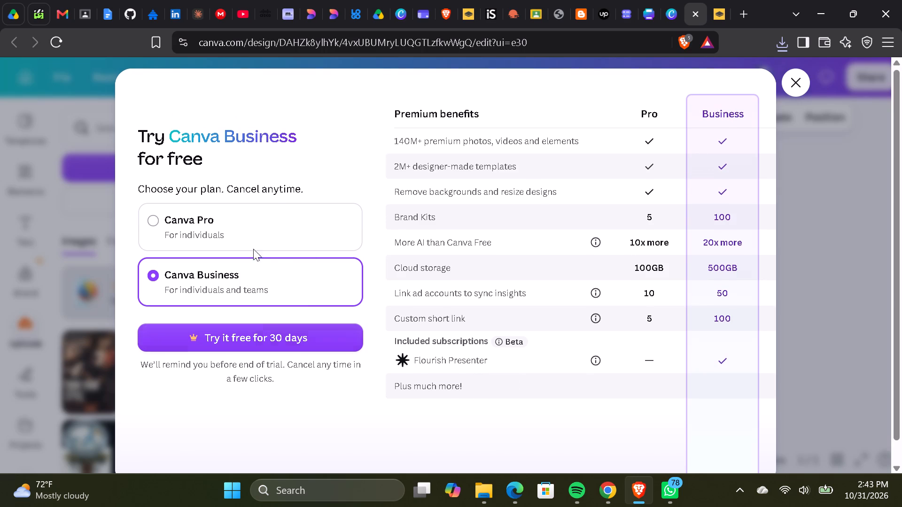
{"action": "left_click", "coordinate": [276, 238]}
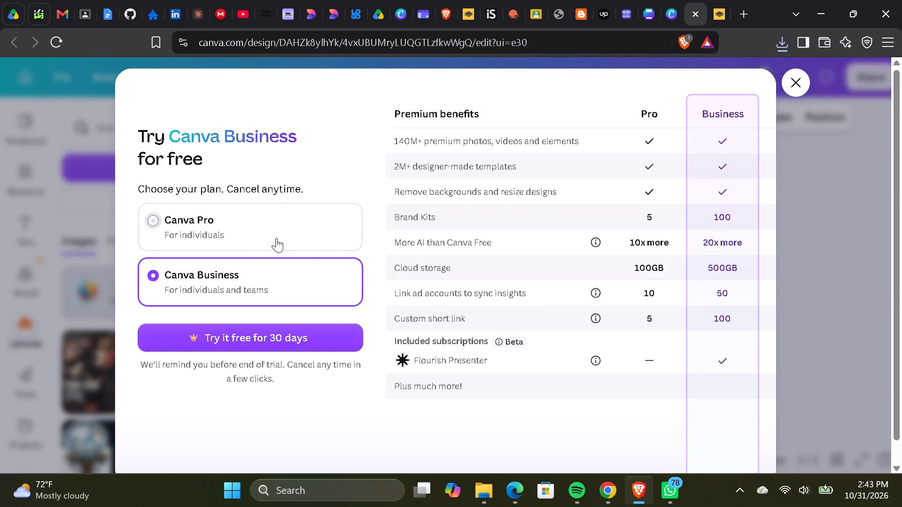
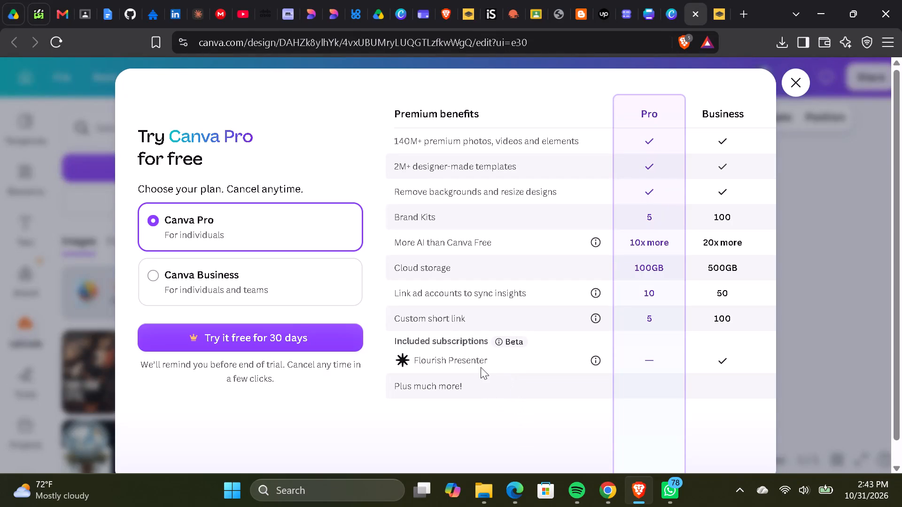
Review the Canva Business trial plan's premium benefits against Canva Pro, and close the trial offer without starting it.
{"action": "left_click", "coordinate": [589, 146]}
{"action": "left_click", "coordinate": [240, 279]}
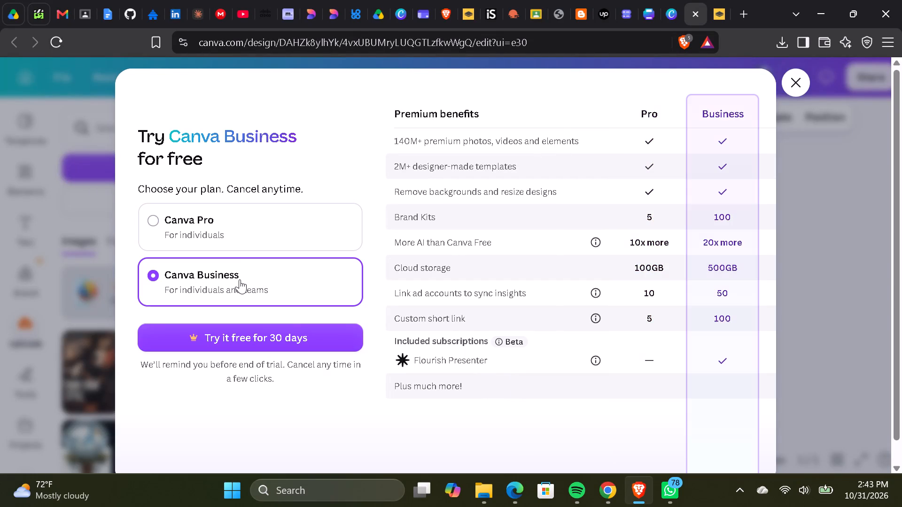
{"action": "left_click", "coordinate": [520, 137]}
{"action": "left_click", "coordinate": [483, 175]}
{"action": "left_click_drag", "start_coordinate": [483, 204], "coordinate": [468, 264]}
{"action": "left_click", "coordinate": [468, 264]}
{"action": "left_click", "coordinate": [466, 305]}
{"action": "left_click", "coordinate": [801, 74]}
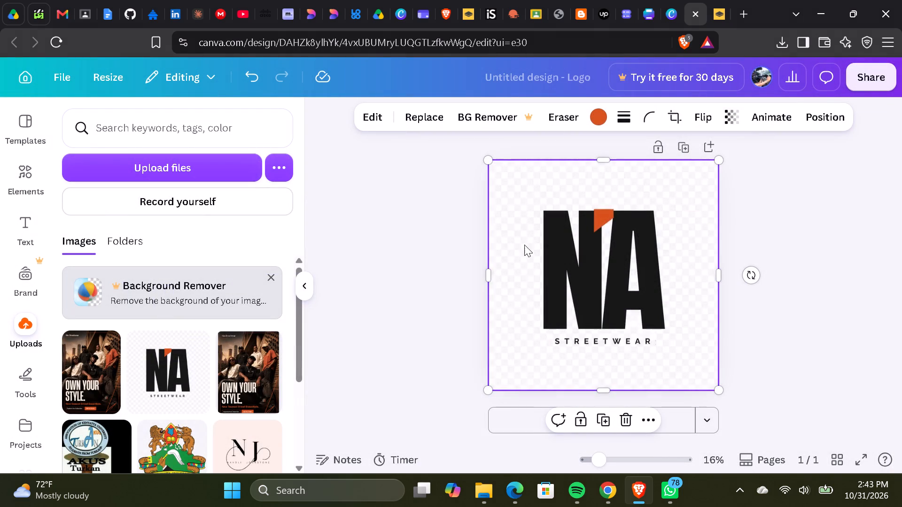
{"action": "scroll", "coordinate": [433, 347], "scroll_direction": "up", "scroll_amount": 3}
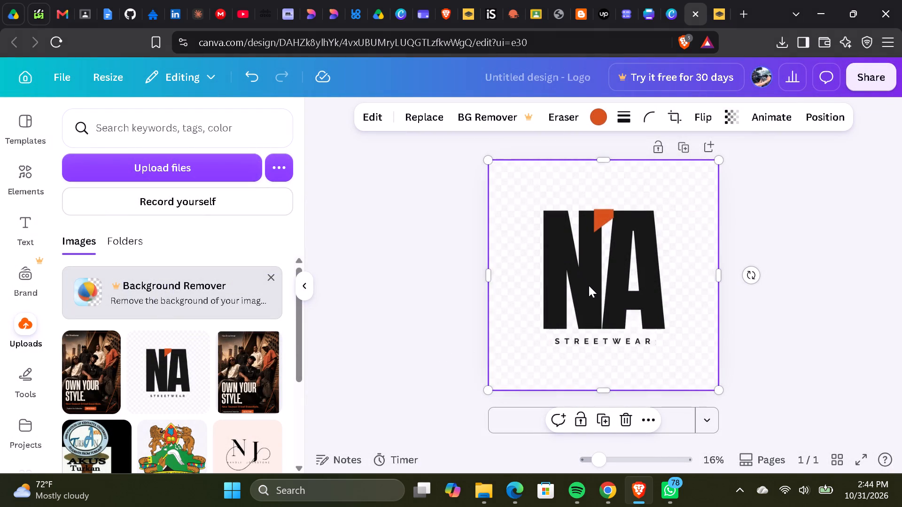
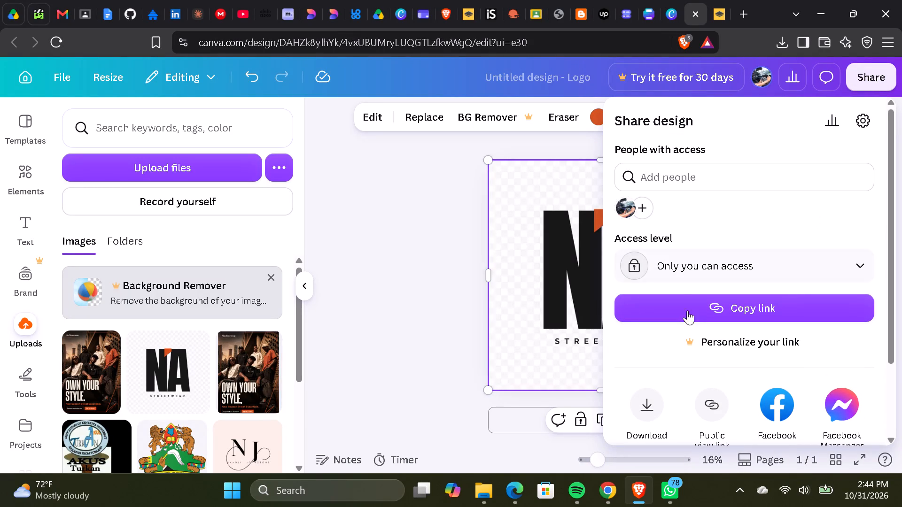
Open the logo design's download options and set the file type to JPG.
{"action": "left_click", "coordinate": [651, 409]}
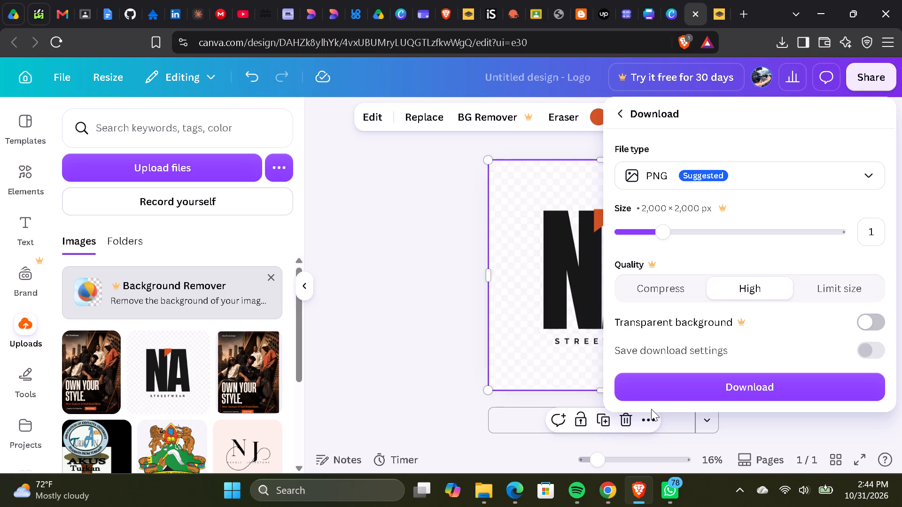
{"action": "left_click", "coordinate": [870, 176]}
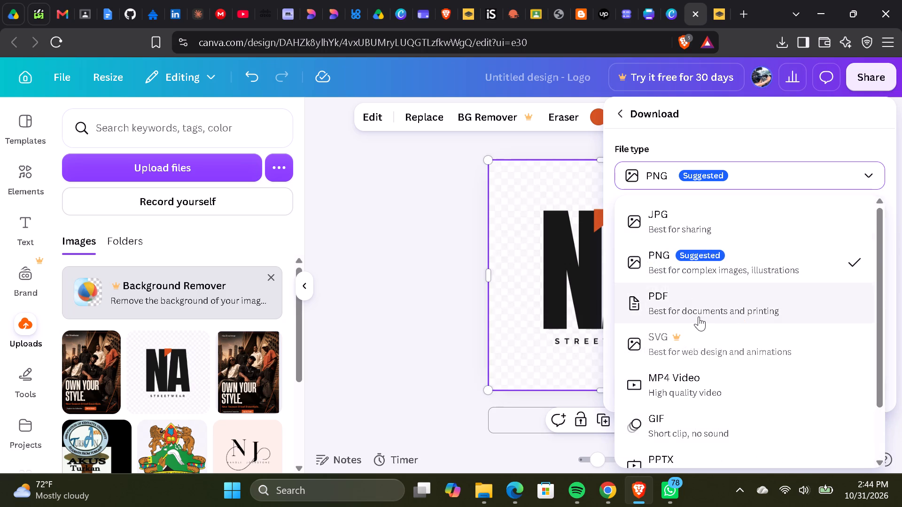
{"action": "left_click", "coordinate": [725, 230]}
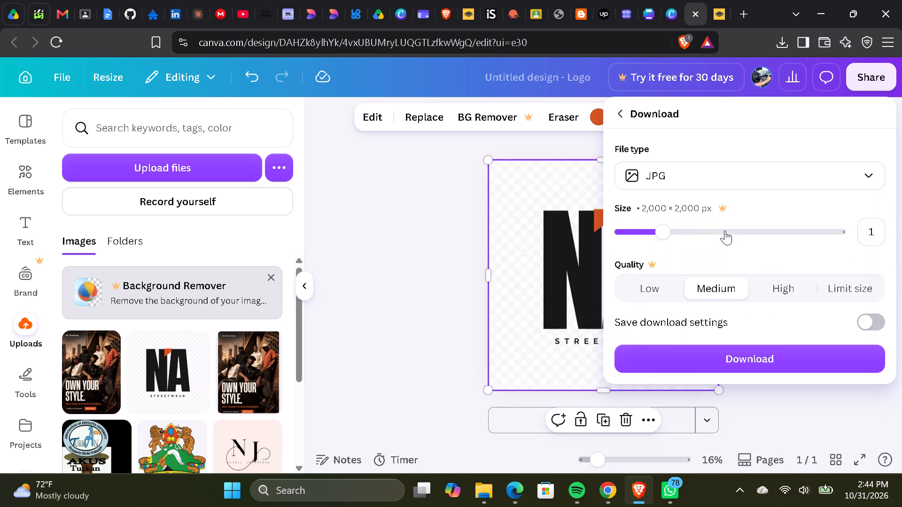
{"action": "scroll", "coordinate": [764, 329], "scroll_direction": "down", "scroll_amount": 1}
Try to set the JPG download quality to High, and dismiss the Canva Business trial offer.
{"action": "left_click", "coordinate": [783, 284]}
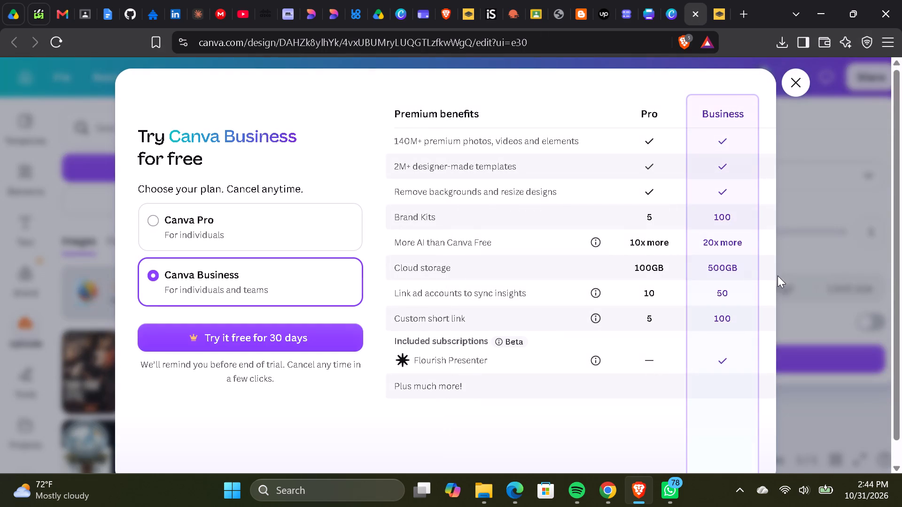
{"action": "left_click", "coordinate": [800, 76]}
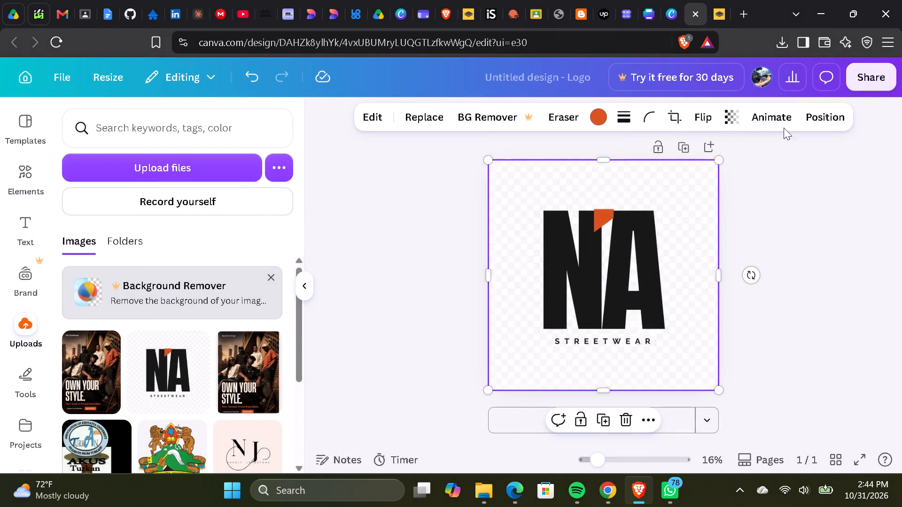
Download the logo design as a JPG at Medium quality and size 1.
{"action": "left_click", "coordinate": [871, 77]}
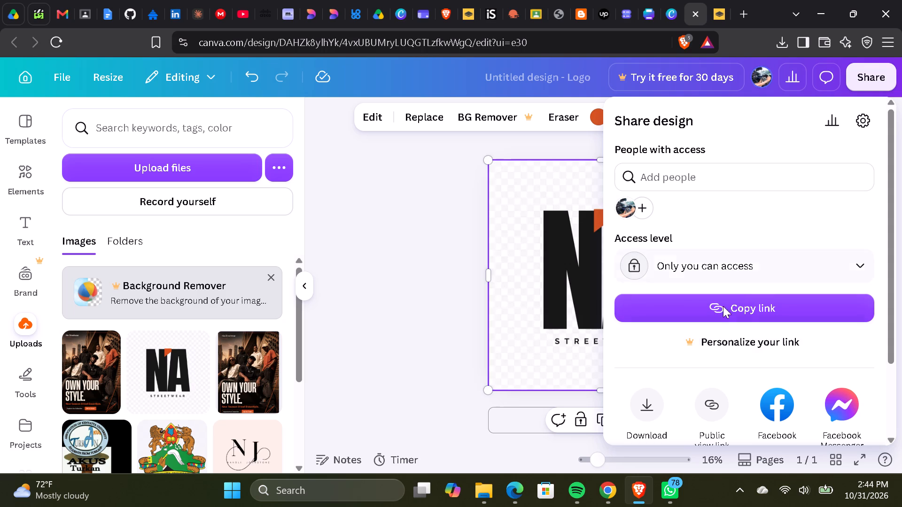
{"action": "left_click", "coordinate": [649, 405]}
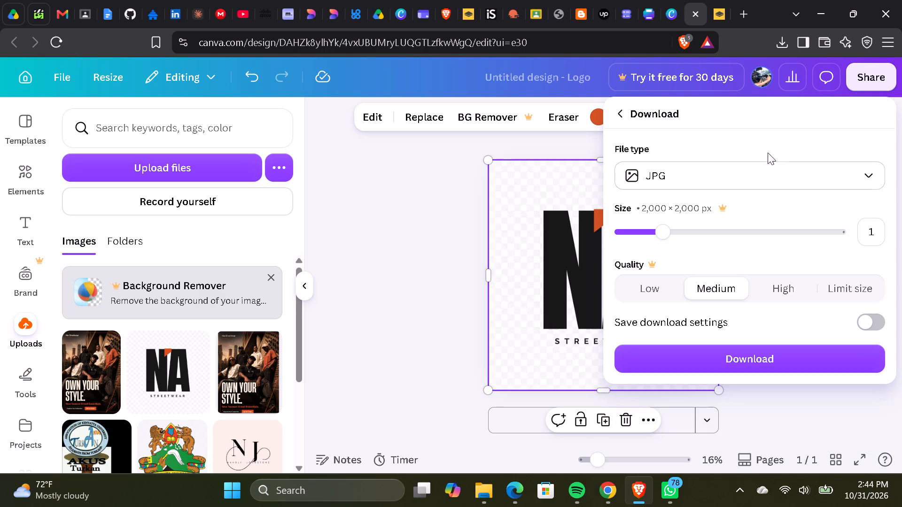
{"action": "left_click", "coordinate": [762, 355]}
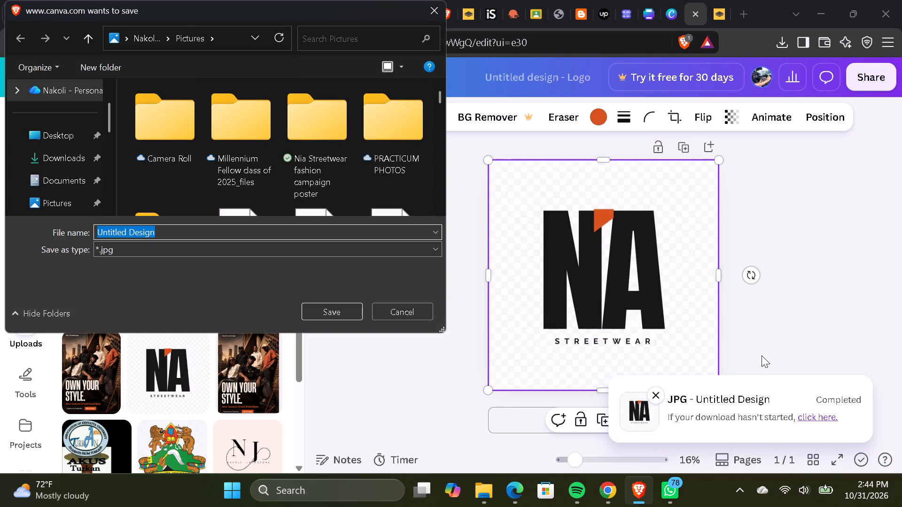
Replace the suggested file name of the JPG download with a name beginning "Lo".
{"action": "left_click", "coordinate": [197, 232]}
{"action": "left_click", "coordinate": [197, 232]}
{"action": "key", "text": "BackSpace"}
{"action": "key", "text": "BackSpace"}
{"action": "key", "text": "BackSpace"}
{"action": "key", "text": "BackSpace"}
{"action": "key", "text": "BackSpace"}
{"action": "key", "text": "BackSpace"}
{"action": "key", "text": "BackSpace"}
{"action": "key", "text": "BackSpace"}
{"action": "key", "text": "BackSpace"}
{"action": "key", "text": "BackSpace"}
{"action": "key", "text": "BackSpace"}
{"action": "key", "text": "BackSpace"}
{"action": "key", "text": "BackSpace"}
{"action": "key", "text": "BackSpace"}
{"action": "key", "text": "BackSpace"}
{"action": "key", "text": "BackSpace"}
{"action": "key", "text": "BackSpace"}
{"action": "key", "text": "BackSpace"}
{"action": "key", "text": "BackSpace"}
{"action": "key", "text": "BackSpace"}
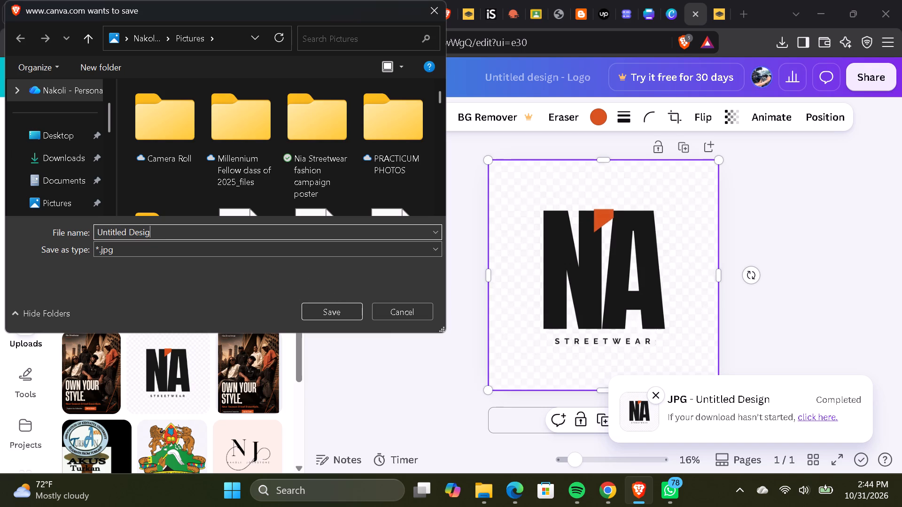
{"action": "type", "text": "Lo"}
Finish the file name as Logo and save the JPG in the Pictures folder.
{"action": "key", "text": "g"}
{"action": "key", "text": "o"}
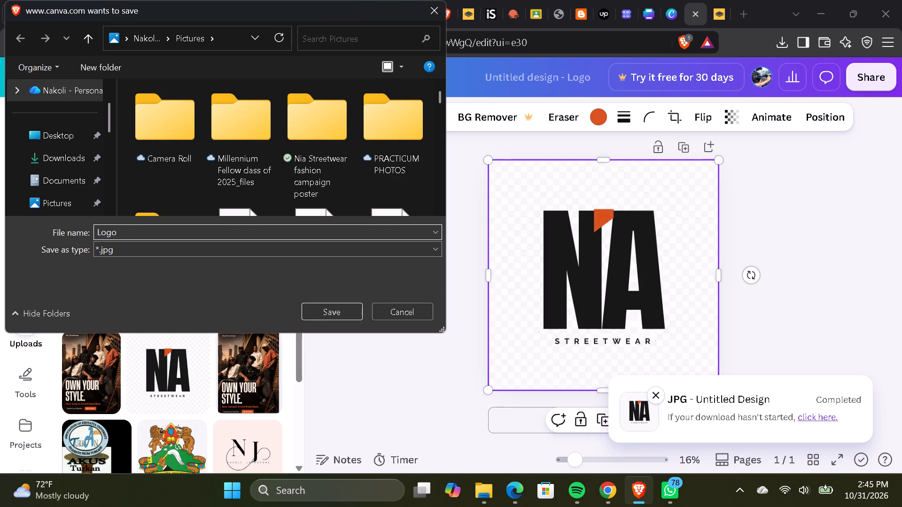
{"action": "scroll", "coordinate": [69, 159], "scroll_direction": "down", "scroll_amount": 2}
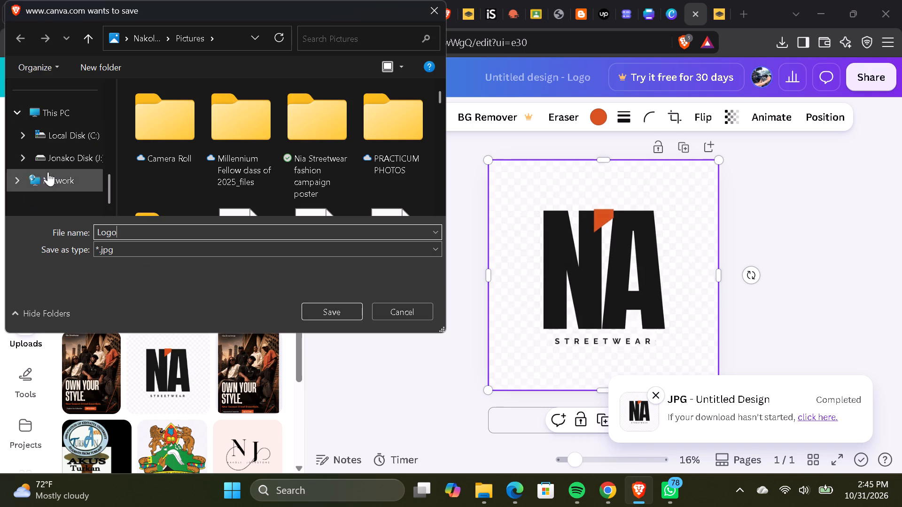
{"action": "scroll", "coordinate": [73, 149], "scroll_direction": "up", "scroll_amount": 8}
{"action": "scroll", "coordinate": [59, 195], "scroll_direction": "down", "scroll_amount": 1}
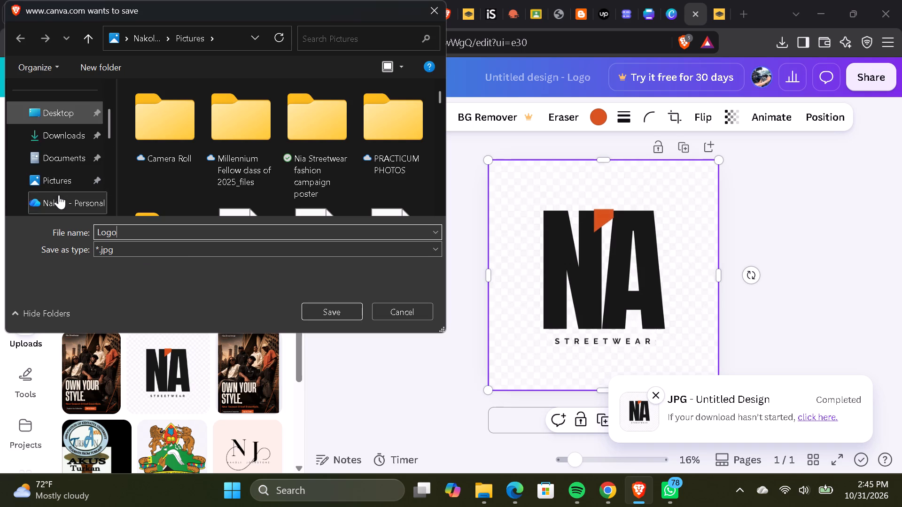
{"action": "scroll", "coordinate": [59, 195], "scroll_direction": "down", "scroll_amount": 1}
{"action": "scroll", "coordinate": [60, 163], "scroll_direction": "up", "scroll_amount": 1}
{"action": "scroll", "coordinate": [60, 185], "scroll_direction": "down", "scroll_amount": 1}
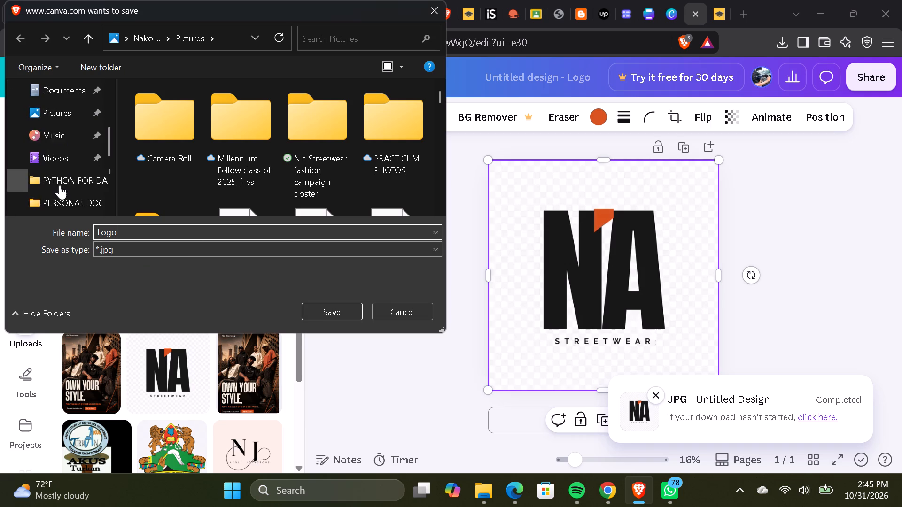
{"action": "scroll", "coordinate": [80, 153], "scroll_direction": "up", "scroll_amount": 2}
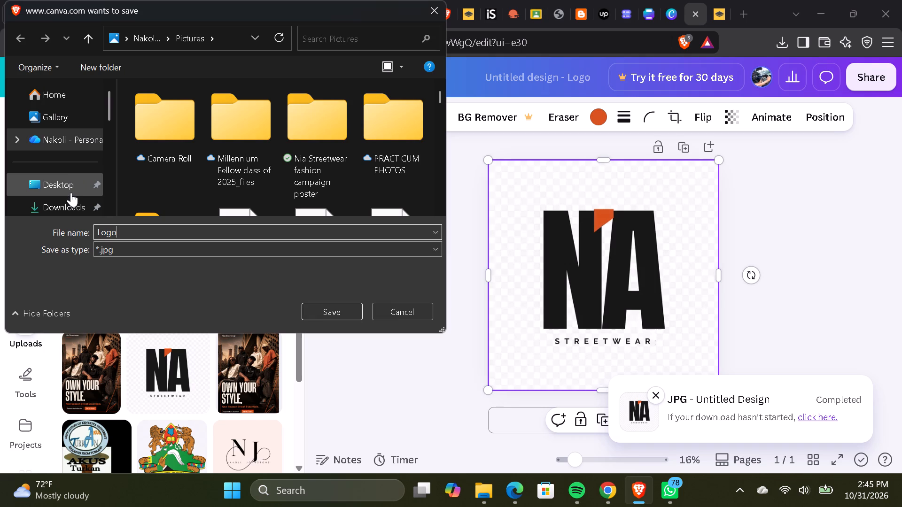
{"action": "scroll", "coordinate": [81, 167], "scroll_direction": "down", "scroll_amount": 1}
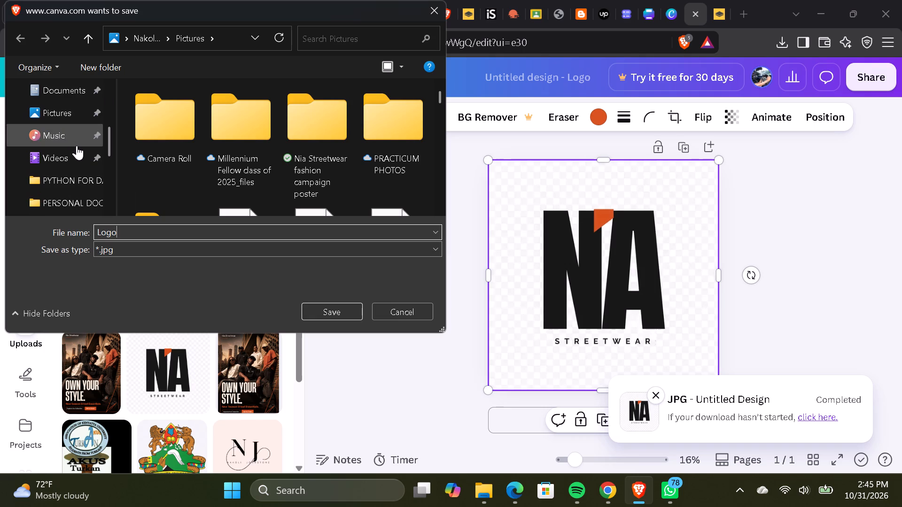
{"action": "scroll", "coordinate": [77, 146], "scroll_direction": "up", "scroll_amount": 2}
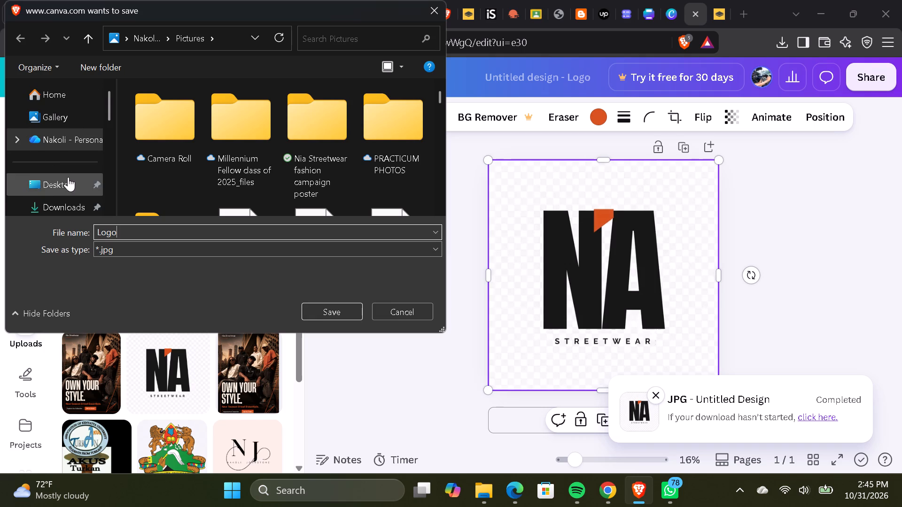
{"action": "scroll", "coordinate": [68, 177], "scroll_direction": "down", "scroll_amount": 1}
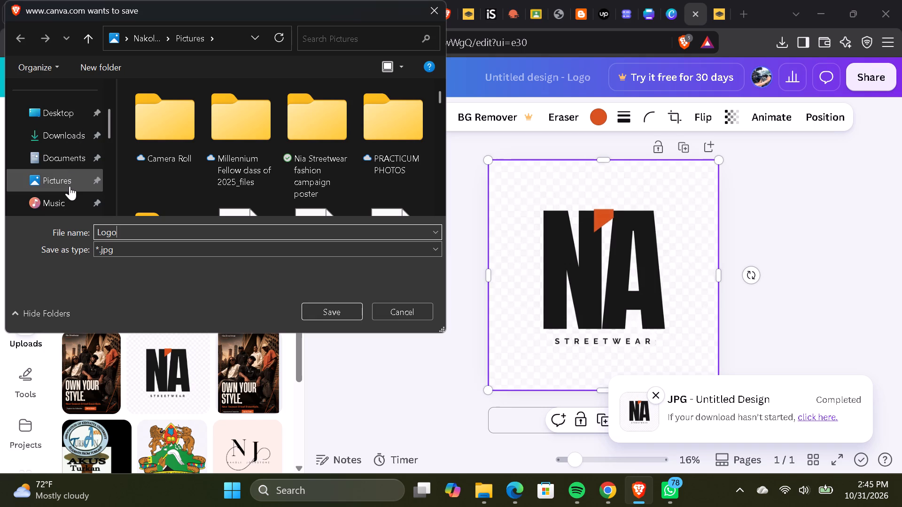
{"action": "left_click", "coordinate": [70, 186]}
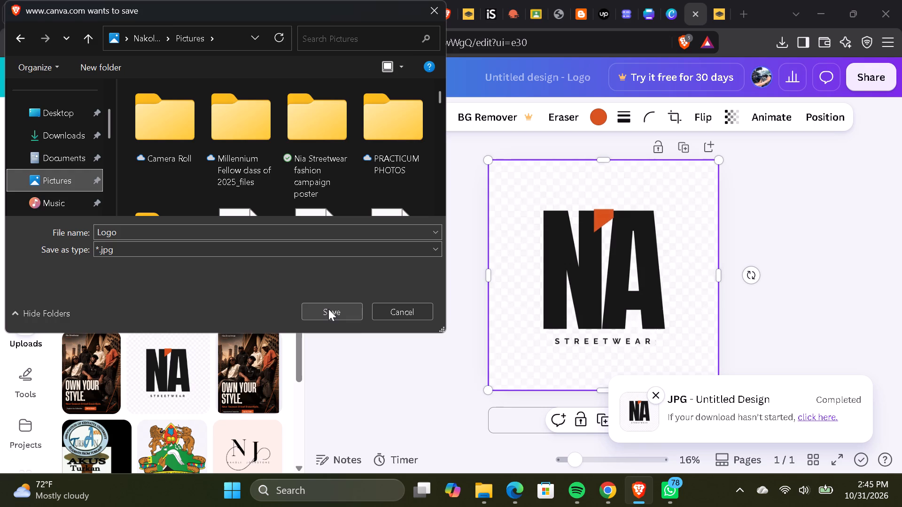
{"action": "left_click", "coordinate": [328, 309]}
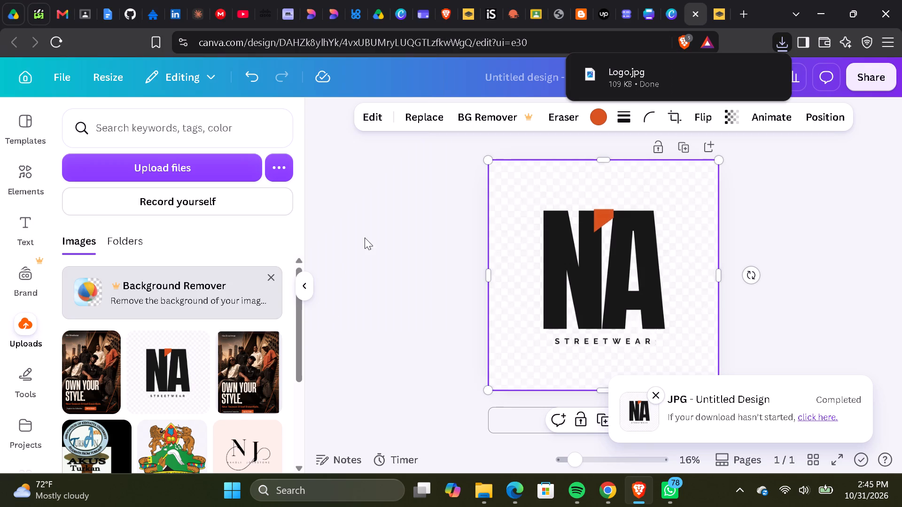
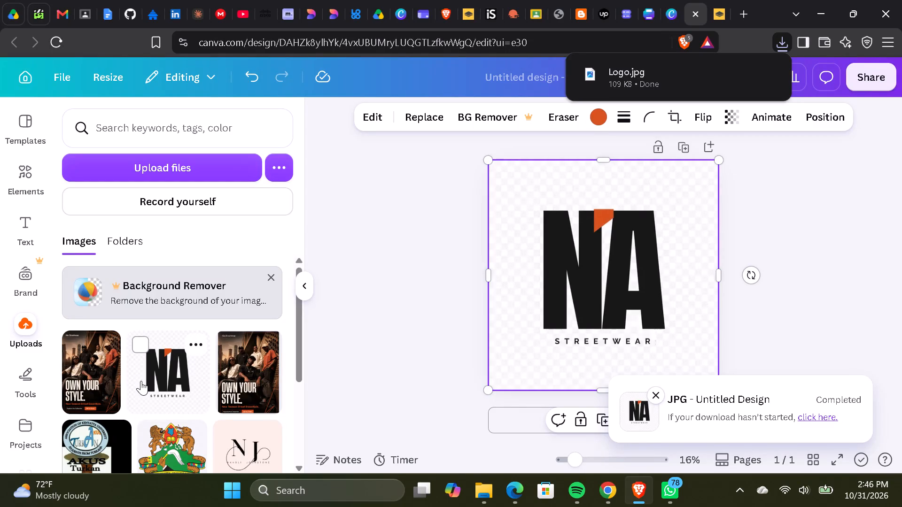
Add the uploaded "Own Your Style" poster image to the logo page and position it over the right-hand part of the NA logo.
{"action": "left_click_drag", "start_coordinate": [102, 377], "coordinate": [236, 376]}
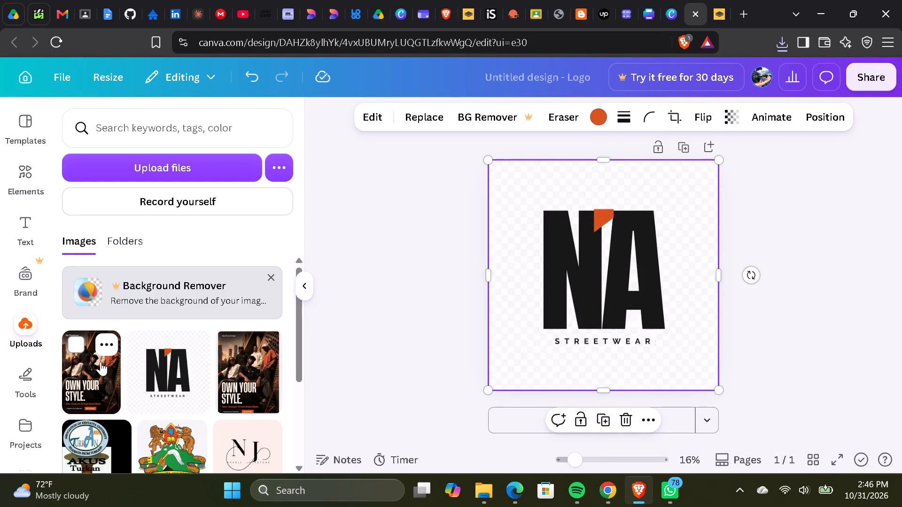
{"action": "left_click", "coordinate": [102, 383]}
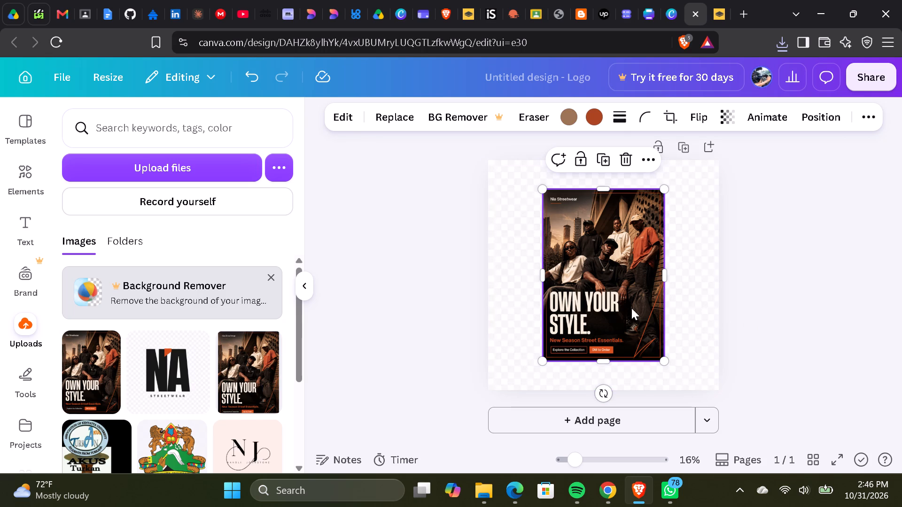
{"action": "left_click_drag", "start_coordinate": [602, 300], "coordinate": [476, 336]}
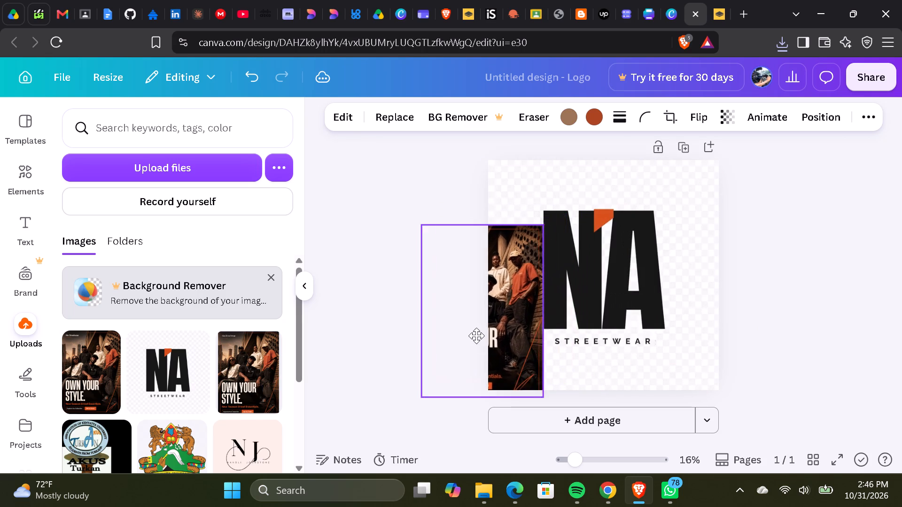
{"action": "left_click_drag", "start_coordinate": [476, 336], "coordinate": [641, 301]}
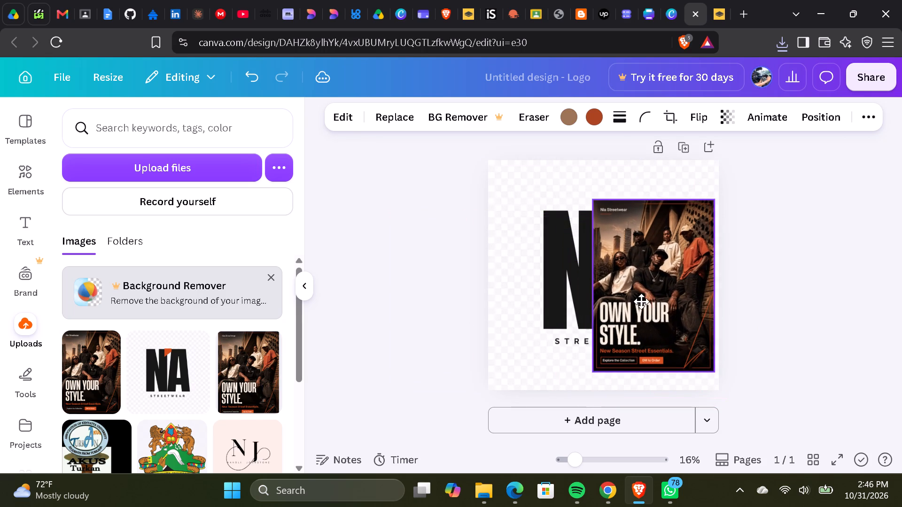
{"action": "left_click_drag", "start_coordinate": [641, 301], "coordinate": [628, 295]}
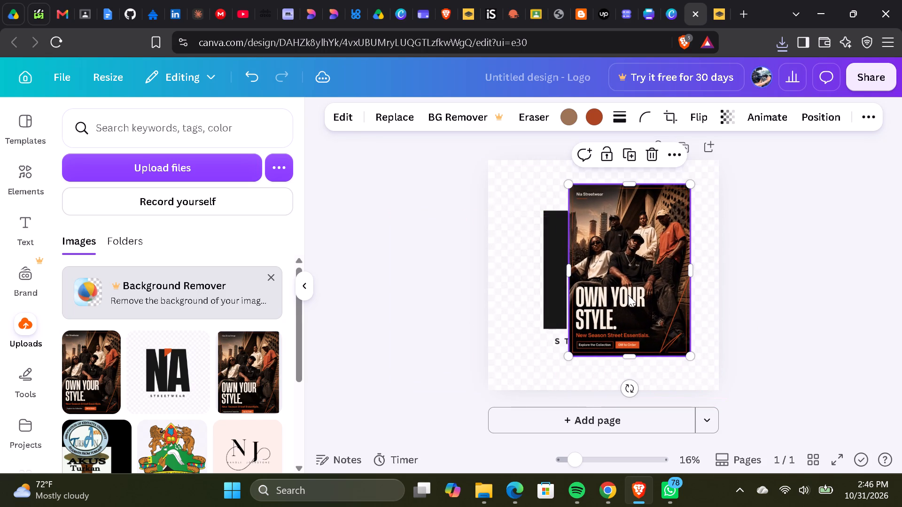
Capture a screen snip of the canvas area showing the "Own Your Style" poster over the logo.
{"action": "key", "text": "shift+super+s"}
{"action": "left_click_drag", "start_coordinate": [475, 154], "coordinate": [604, 256]}
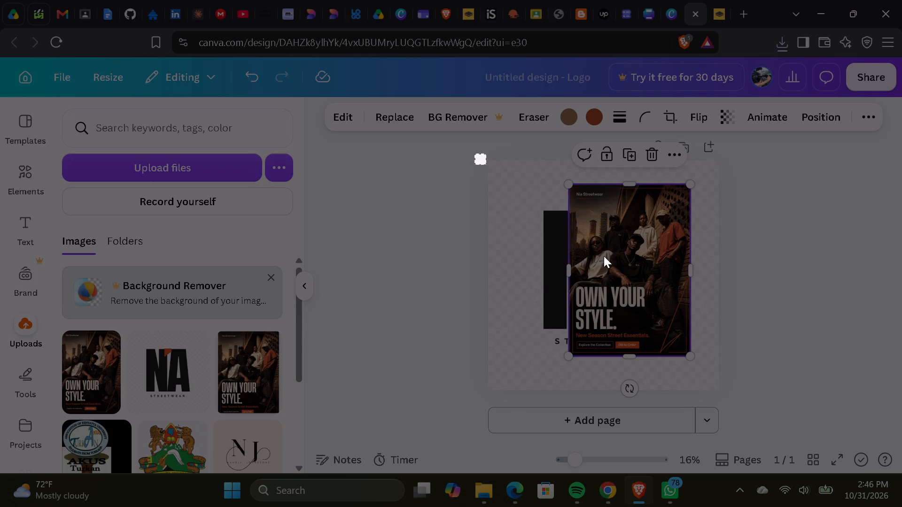
Capture a screen snip of the logo canvas with the "Own Your Style" poster image placed over the logo.
{"action": "left_click_drag", "start_coordinate": [604, 256], "coordinate": [795, 420]}
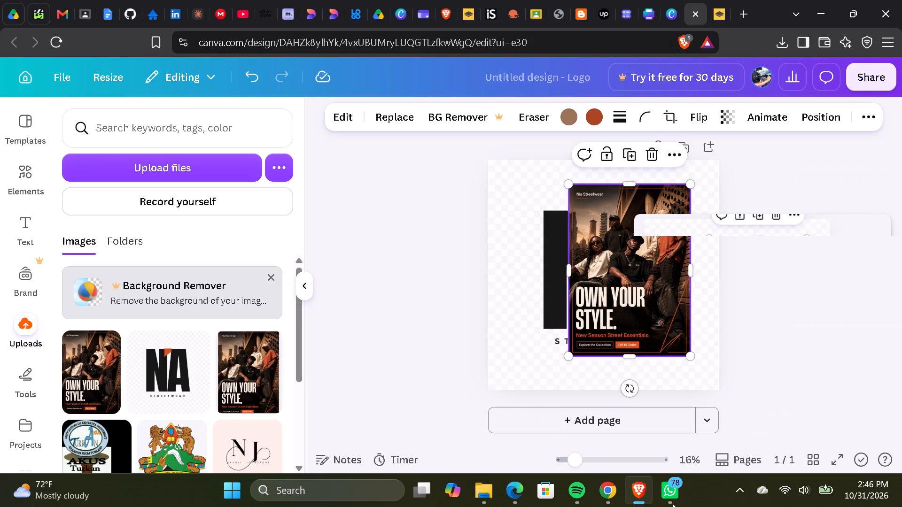
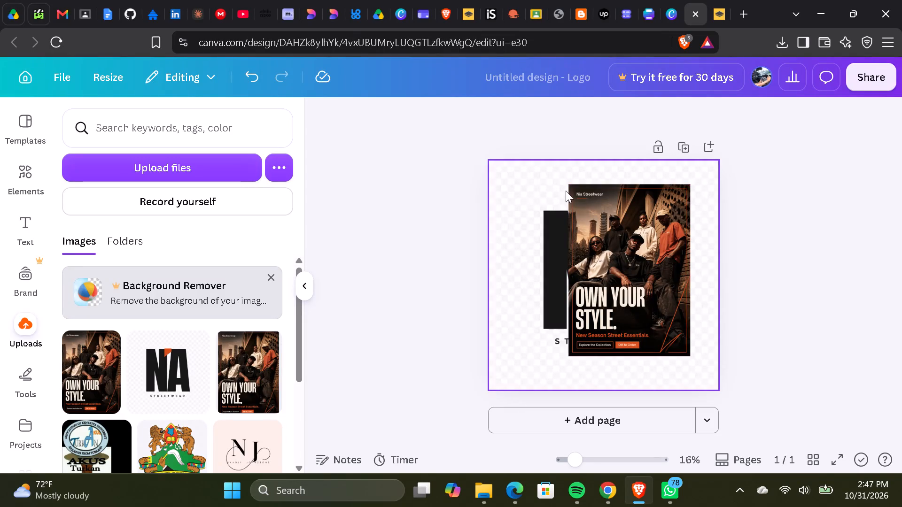
Enlarge the "Own Your Style" poster image to about 2,000 px high and extend its crop to fill the logo canvas.
{"action": "left_click", "coordinate": [602, 222]}
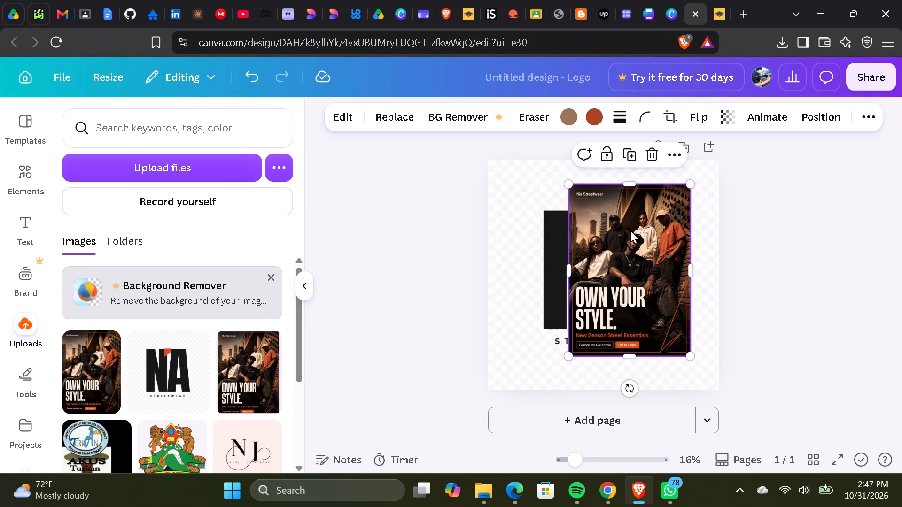
{"action": "left_click_drag", "start_coordinate": [568, 185], "coordinate": [510, 190]}
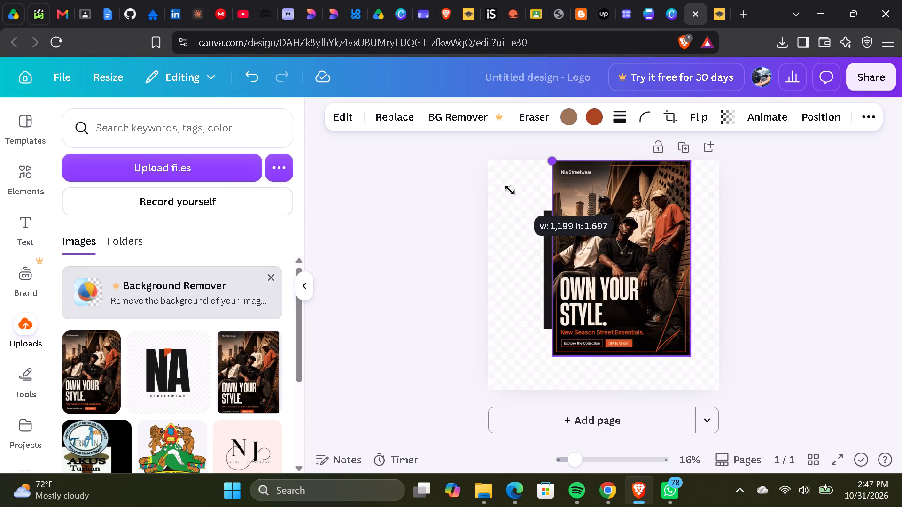
{"action": "left_click_drag", "start_coordinate": [510, 190], "coordinate": [508, 191]}
{"action": "left_click_drag", "start_coordinate": [548, 261], "coordinate": [510, 262]}
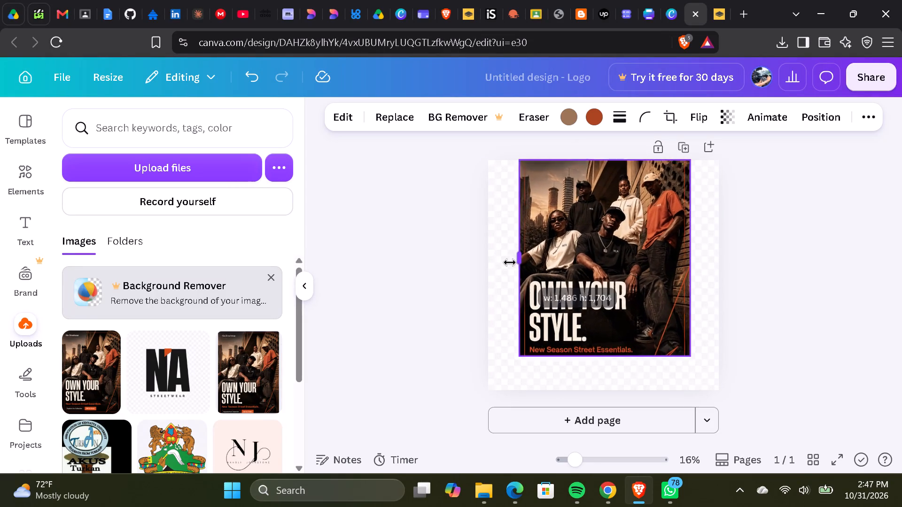
{"action": "left_click_drag", "start_coordinate": [510, 262], "coordinate": [531, 283]}
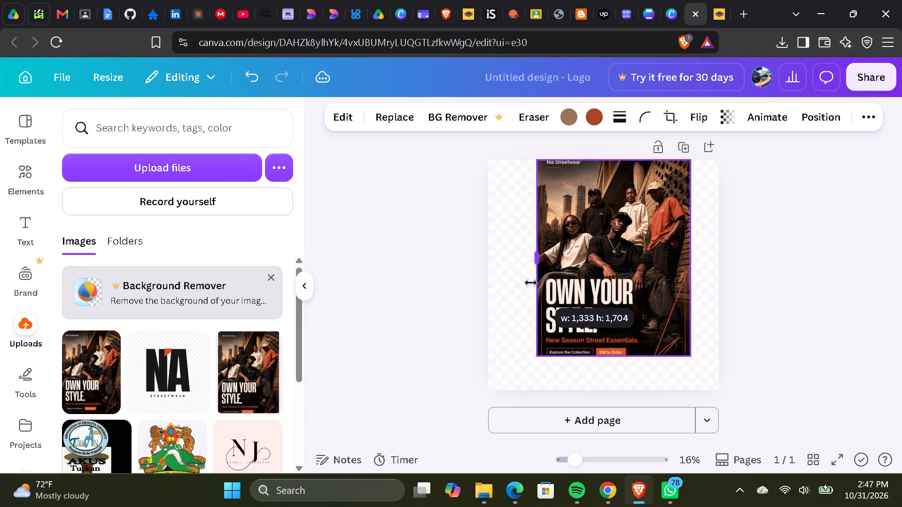
{"action": "left_click_drag", "start_coordinate": [531, 283], "coordinate": [533, 284]}
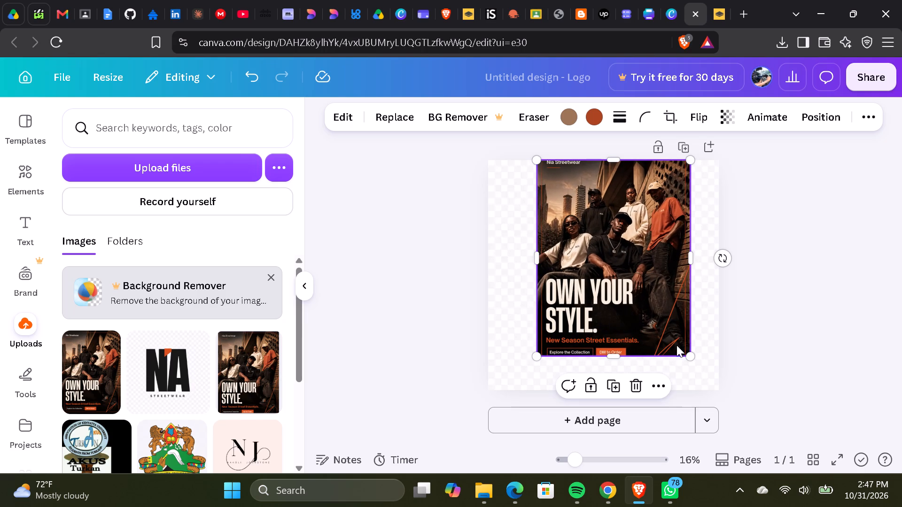
{"action": "left_click_drag", "start_coordinate": [689, 354], "coordinate": [714, 387]}
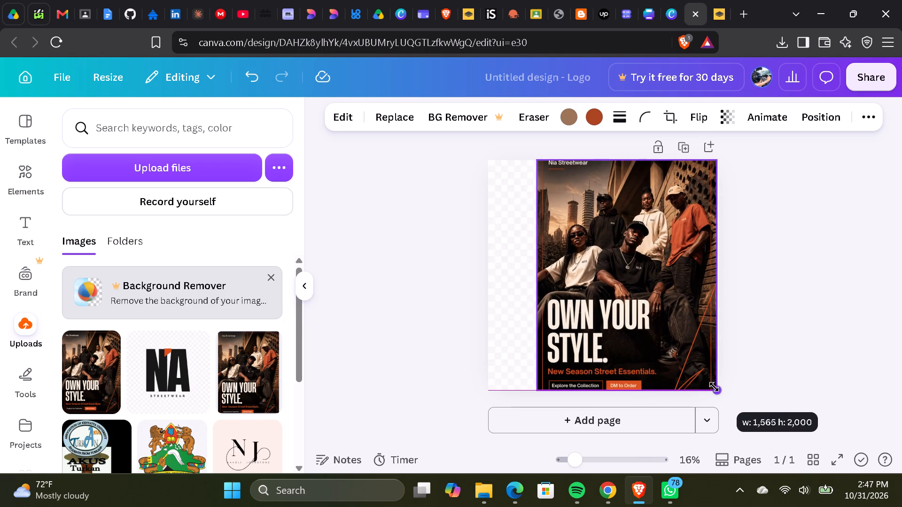
{"action": "left_click_drag", "start_coordinate": [714, 387], "coordinate": [716, 387]}
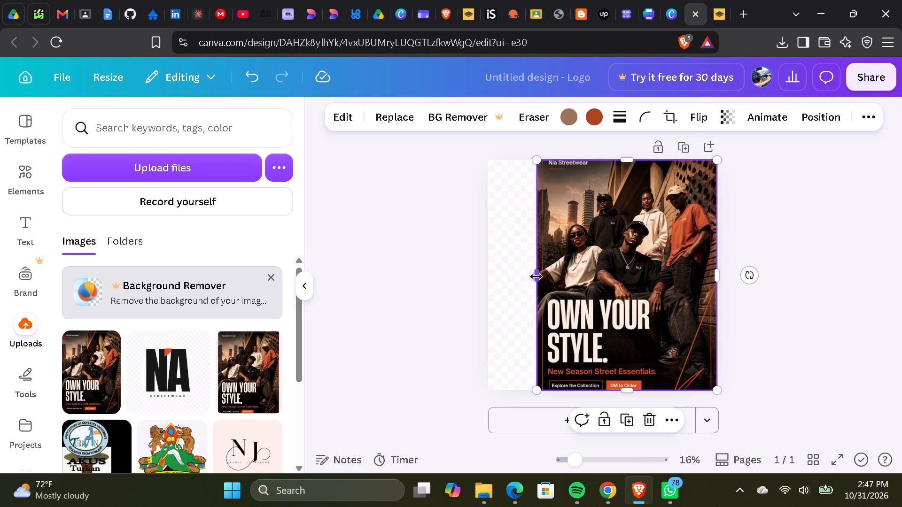
{"action": "left_click_drag", "start_coordinate": [538, 277], "coordinate": [491, 279]}
{"action": "scroll", "coordinate": [596, 276], "scroll_direction": "up", "scroll_amount": 2}
{"action": "scroll", "coordinate": [809, 317], "scroll_direction": "down", "scroll_amount": 2}
{"action": "left_click", "coordinate": [653, 313]}
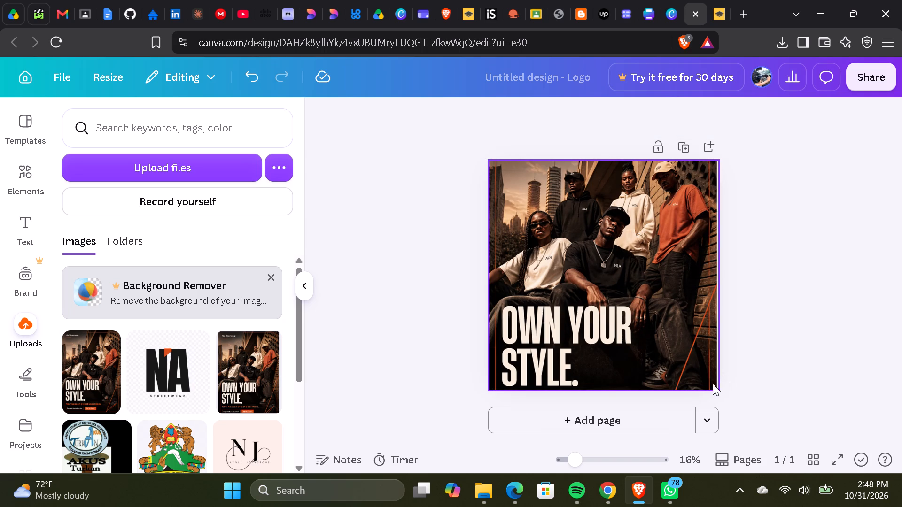
Scale the poster image down to about 1,711 px wide, keeping its upper-left corner in place.
{"action": "left_click", "coordinate": [652, 327]}
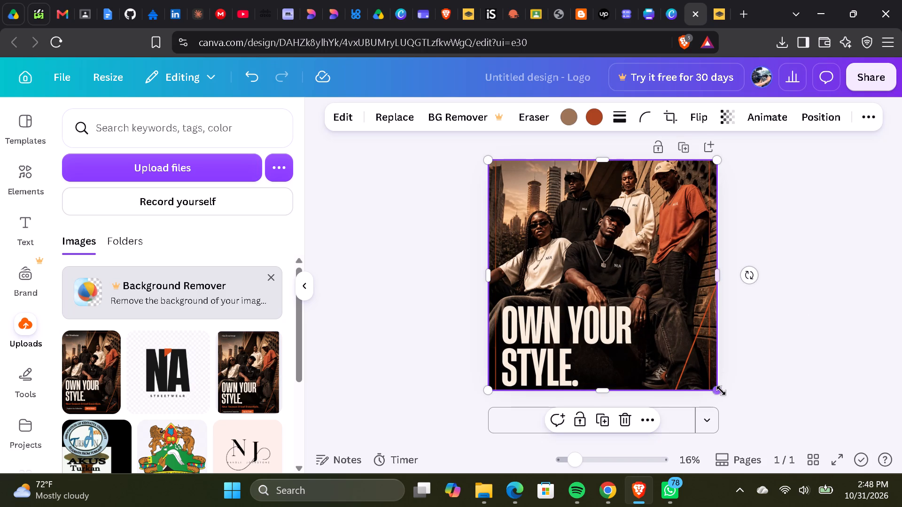
{"action": "left_click_drag", "start_coordinate": [715, 390], "coordinate": [687, 353]}
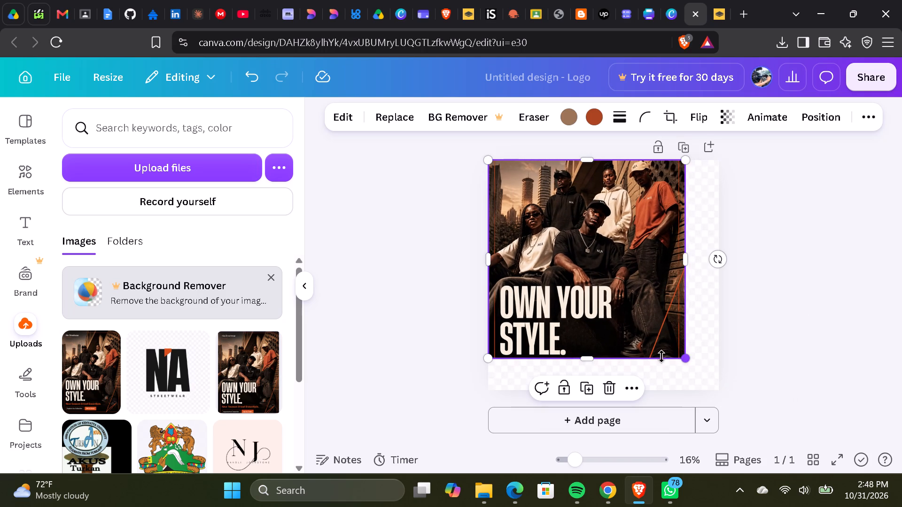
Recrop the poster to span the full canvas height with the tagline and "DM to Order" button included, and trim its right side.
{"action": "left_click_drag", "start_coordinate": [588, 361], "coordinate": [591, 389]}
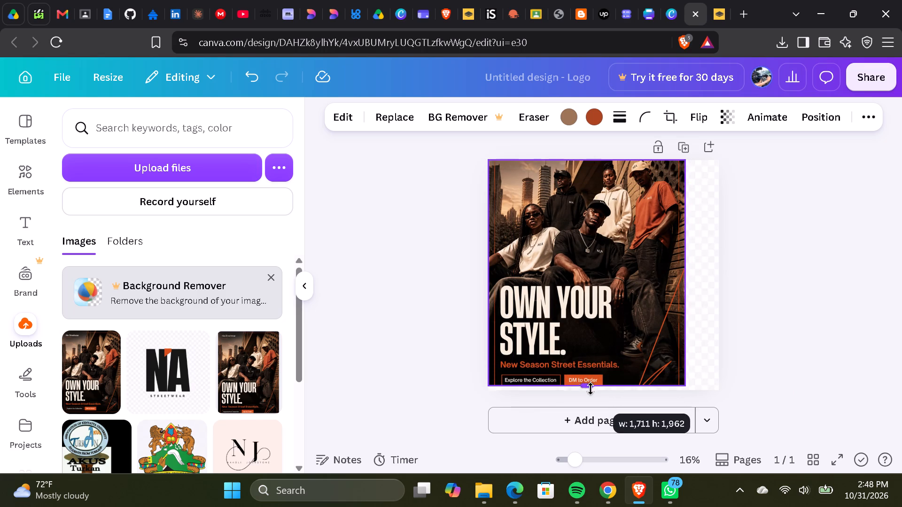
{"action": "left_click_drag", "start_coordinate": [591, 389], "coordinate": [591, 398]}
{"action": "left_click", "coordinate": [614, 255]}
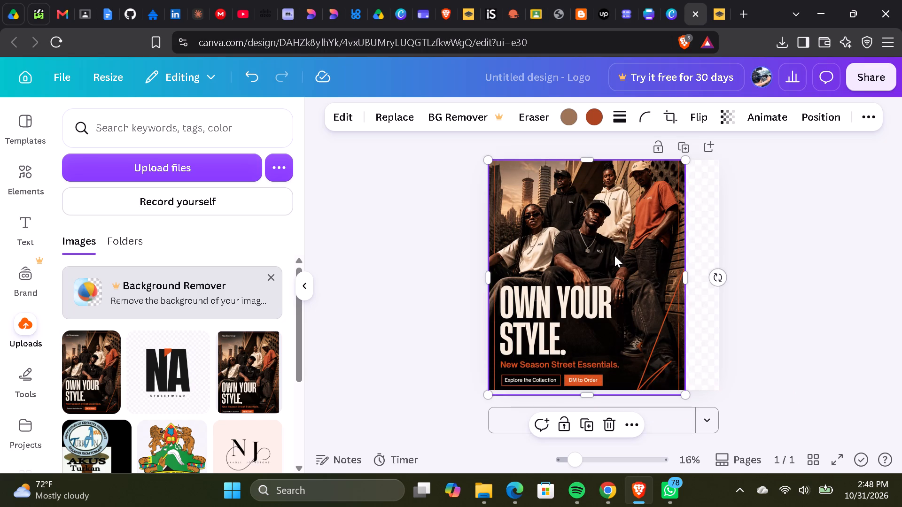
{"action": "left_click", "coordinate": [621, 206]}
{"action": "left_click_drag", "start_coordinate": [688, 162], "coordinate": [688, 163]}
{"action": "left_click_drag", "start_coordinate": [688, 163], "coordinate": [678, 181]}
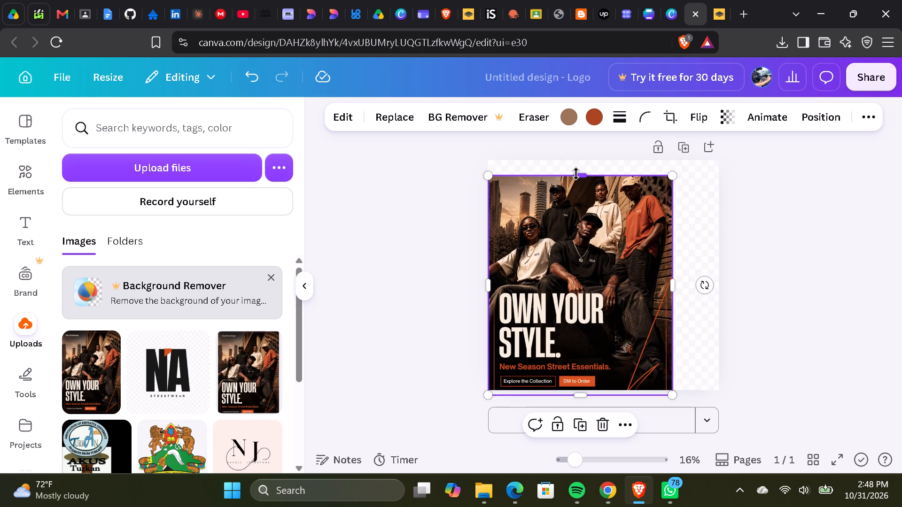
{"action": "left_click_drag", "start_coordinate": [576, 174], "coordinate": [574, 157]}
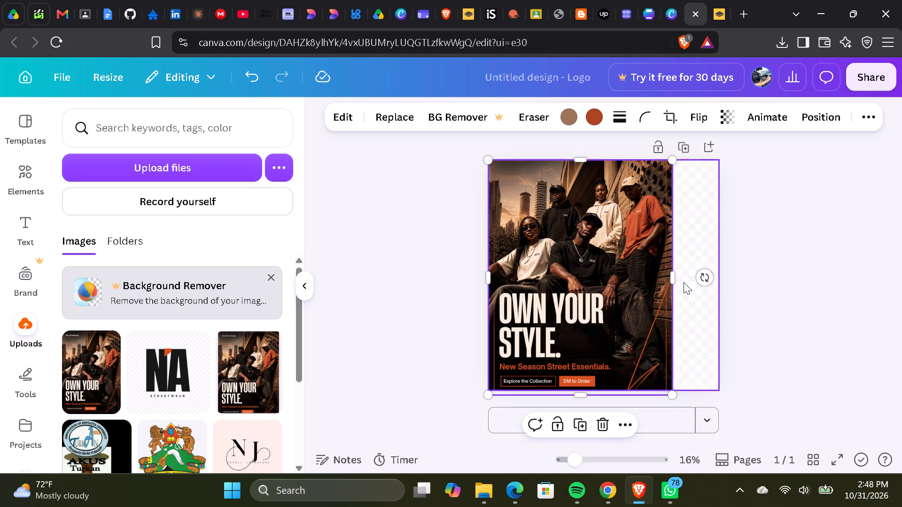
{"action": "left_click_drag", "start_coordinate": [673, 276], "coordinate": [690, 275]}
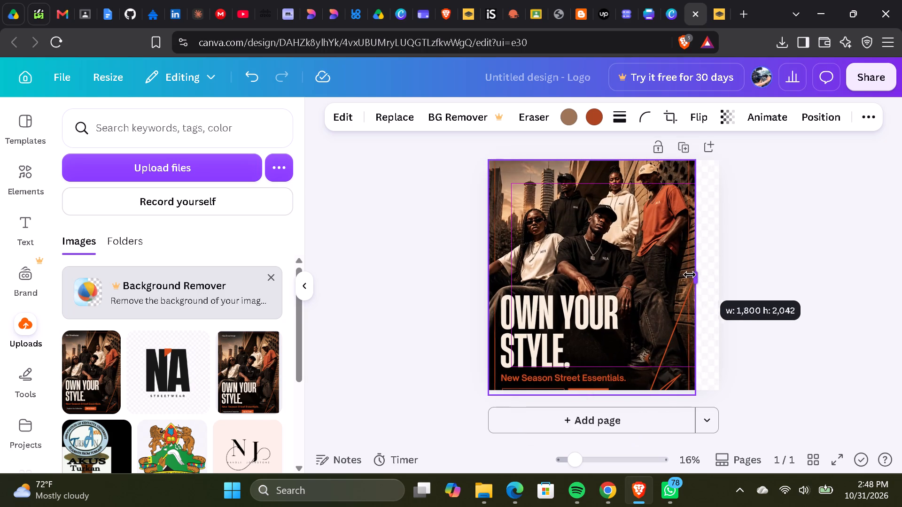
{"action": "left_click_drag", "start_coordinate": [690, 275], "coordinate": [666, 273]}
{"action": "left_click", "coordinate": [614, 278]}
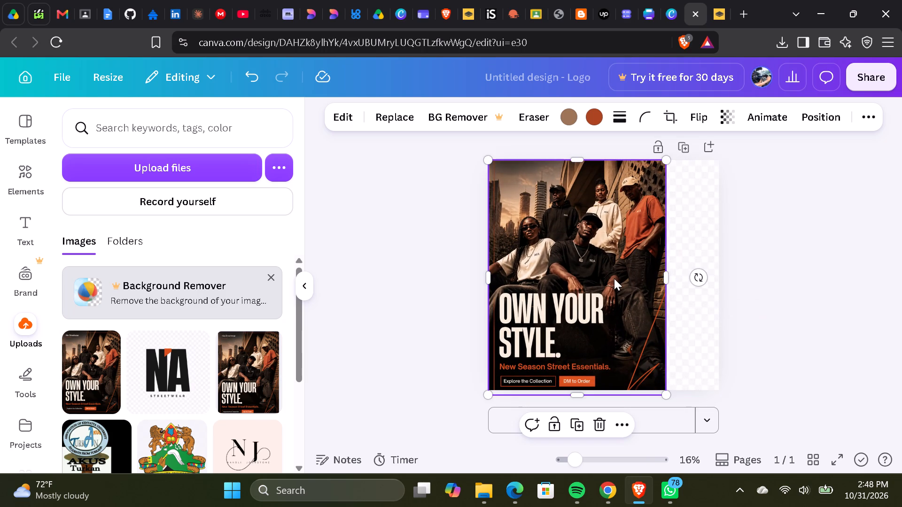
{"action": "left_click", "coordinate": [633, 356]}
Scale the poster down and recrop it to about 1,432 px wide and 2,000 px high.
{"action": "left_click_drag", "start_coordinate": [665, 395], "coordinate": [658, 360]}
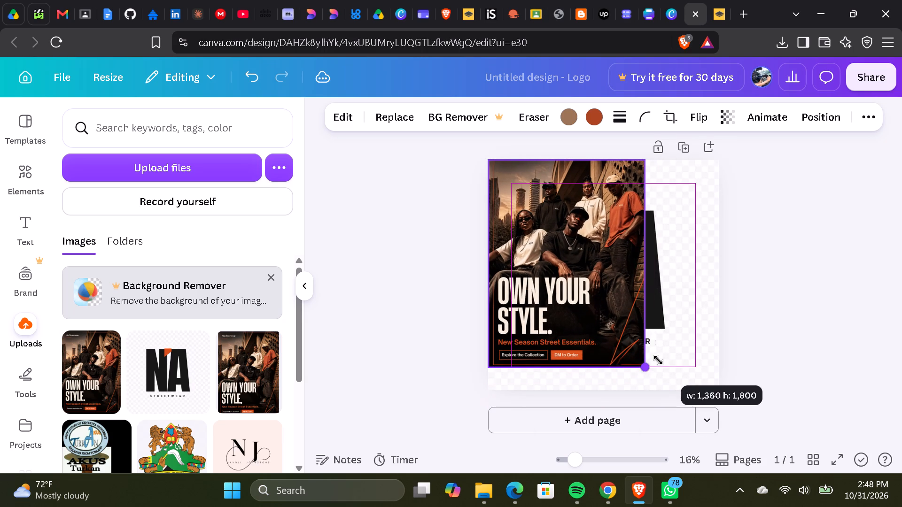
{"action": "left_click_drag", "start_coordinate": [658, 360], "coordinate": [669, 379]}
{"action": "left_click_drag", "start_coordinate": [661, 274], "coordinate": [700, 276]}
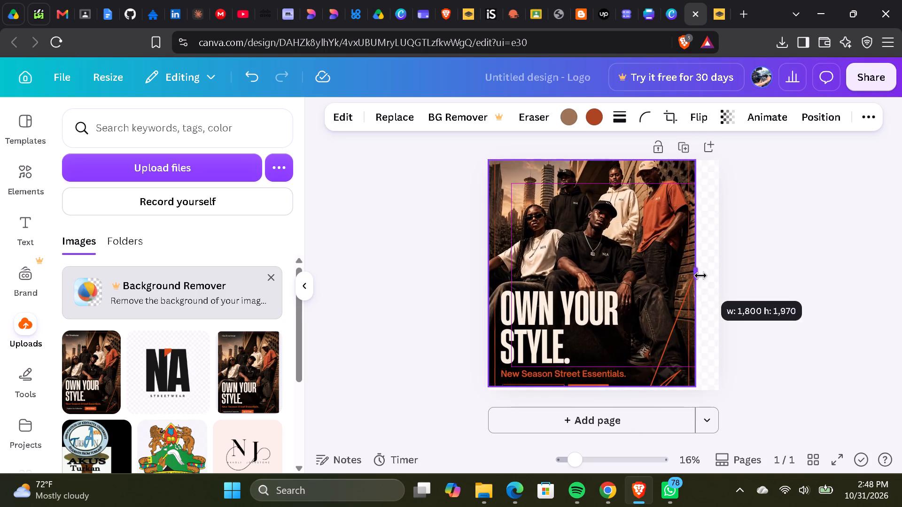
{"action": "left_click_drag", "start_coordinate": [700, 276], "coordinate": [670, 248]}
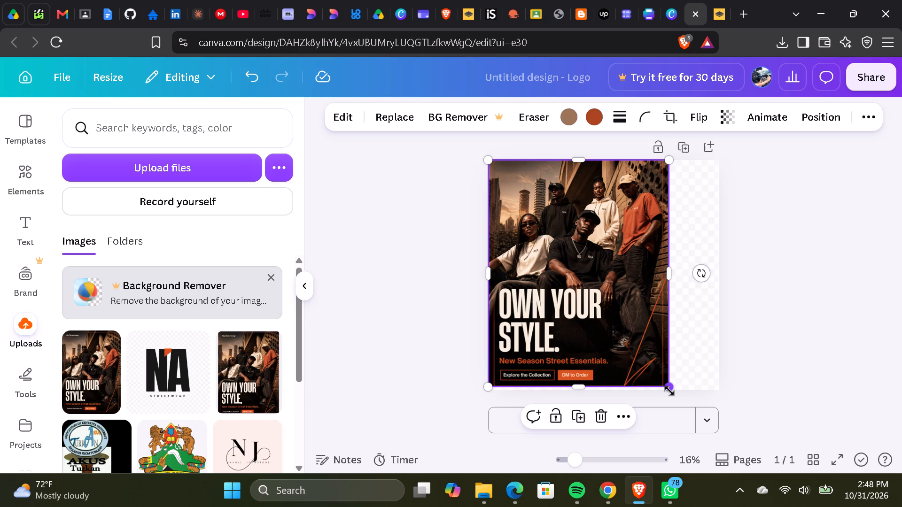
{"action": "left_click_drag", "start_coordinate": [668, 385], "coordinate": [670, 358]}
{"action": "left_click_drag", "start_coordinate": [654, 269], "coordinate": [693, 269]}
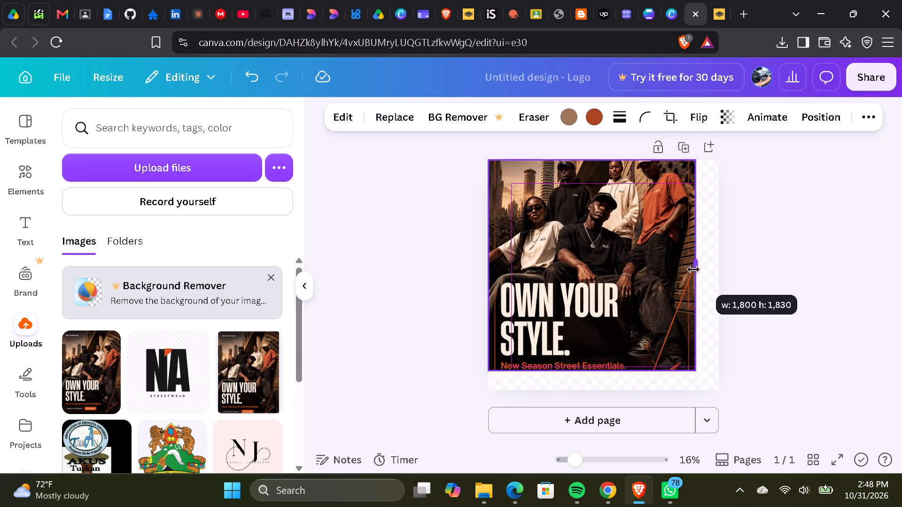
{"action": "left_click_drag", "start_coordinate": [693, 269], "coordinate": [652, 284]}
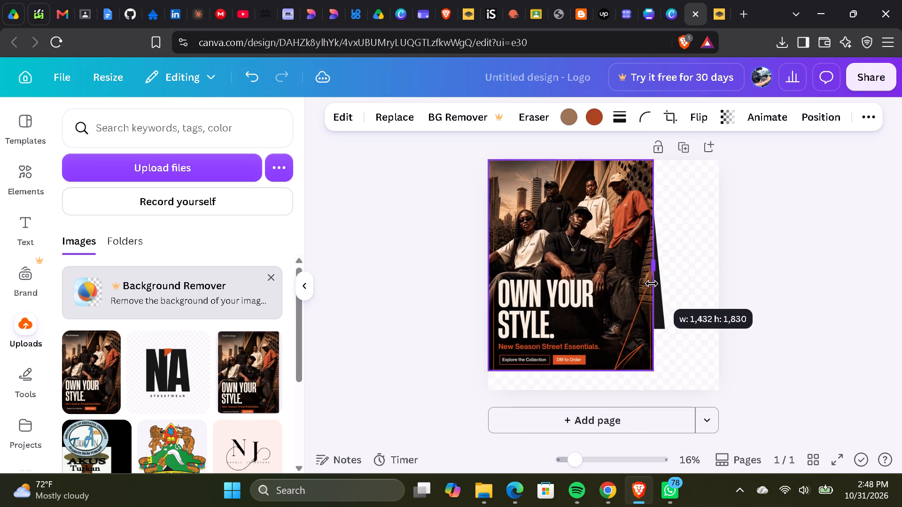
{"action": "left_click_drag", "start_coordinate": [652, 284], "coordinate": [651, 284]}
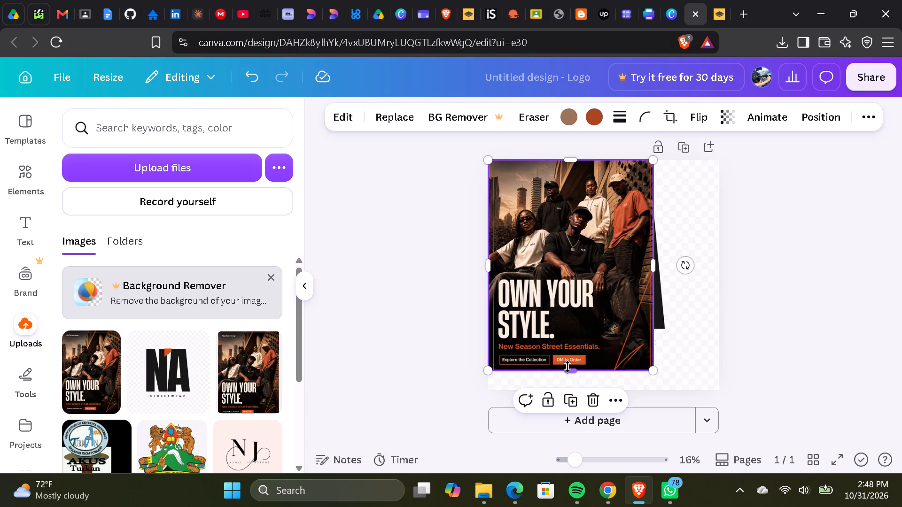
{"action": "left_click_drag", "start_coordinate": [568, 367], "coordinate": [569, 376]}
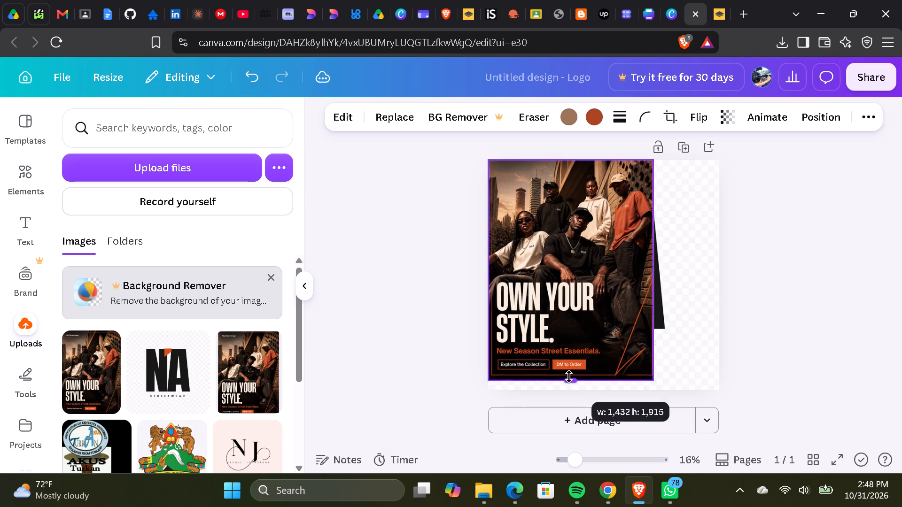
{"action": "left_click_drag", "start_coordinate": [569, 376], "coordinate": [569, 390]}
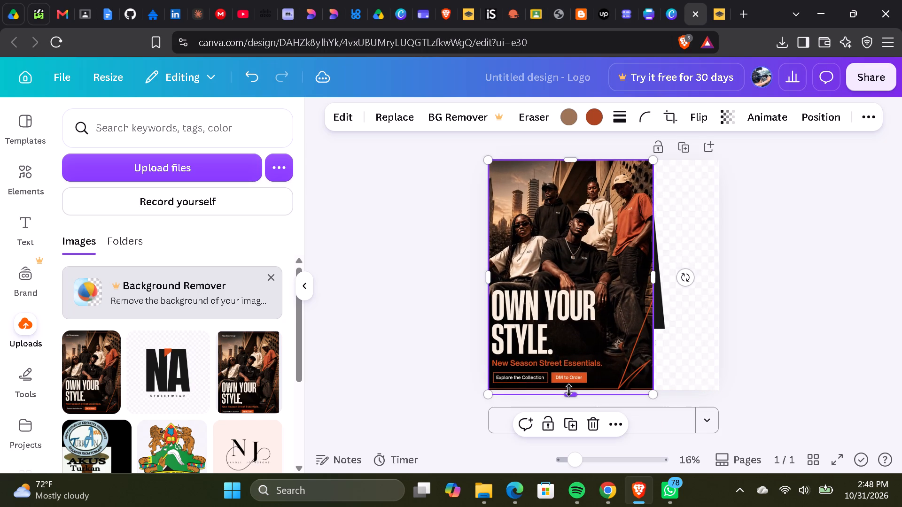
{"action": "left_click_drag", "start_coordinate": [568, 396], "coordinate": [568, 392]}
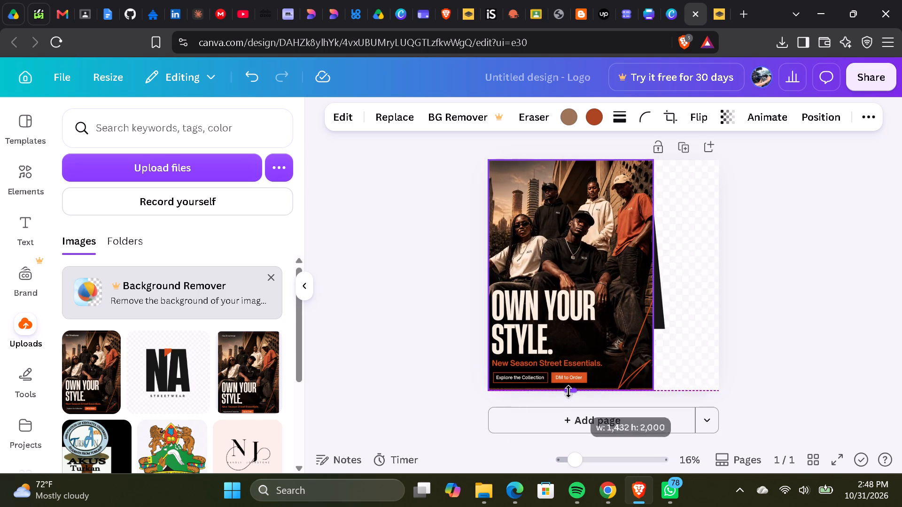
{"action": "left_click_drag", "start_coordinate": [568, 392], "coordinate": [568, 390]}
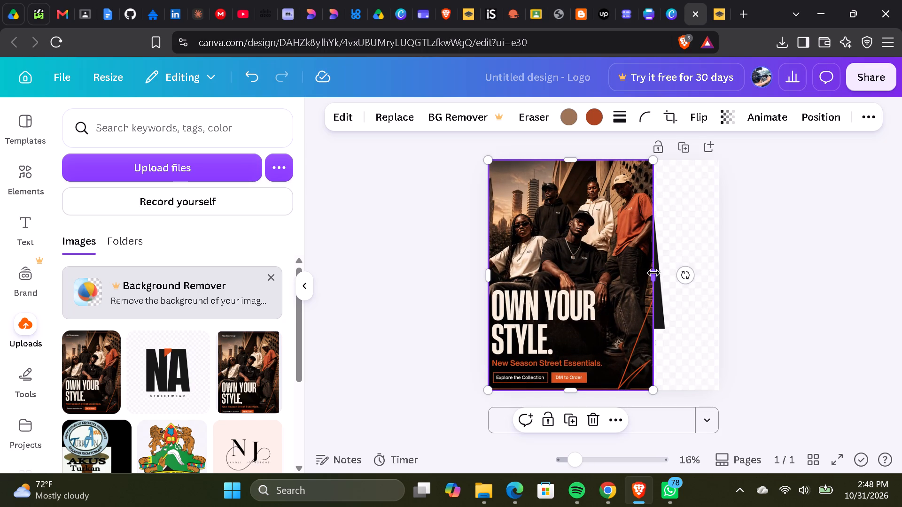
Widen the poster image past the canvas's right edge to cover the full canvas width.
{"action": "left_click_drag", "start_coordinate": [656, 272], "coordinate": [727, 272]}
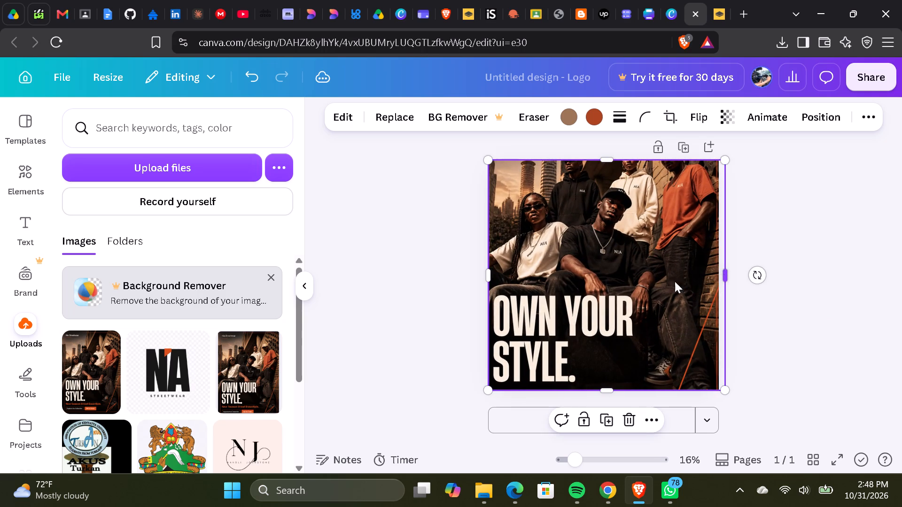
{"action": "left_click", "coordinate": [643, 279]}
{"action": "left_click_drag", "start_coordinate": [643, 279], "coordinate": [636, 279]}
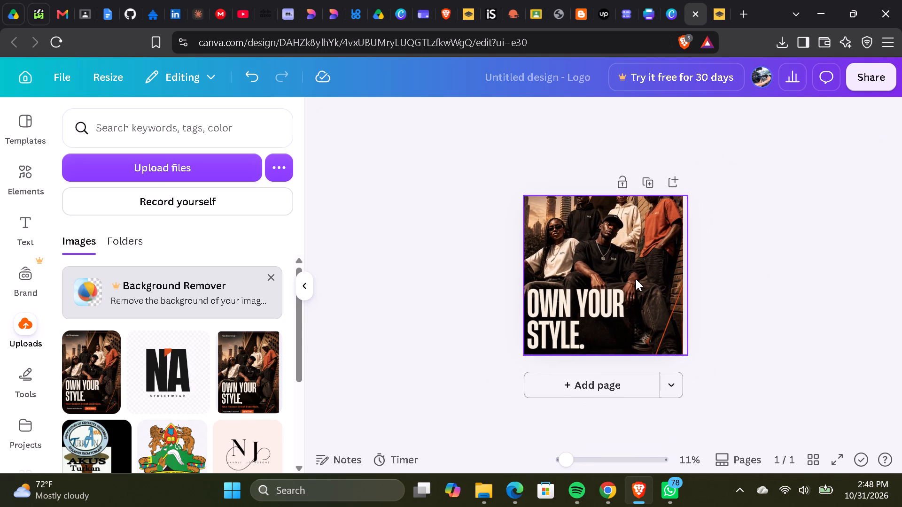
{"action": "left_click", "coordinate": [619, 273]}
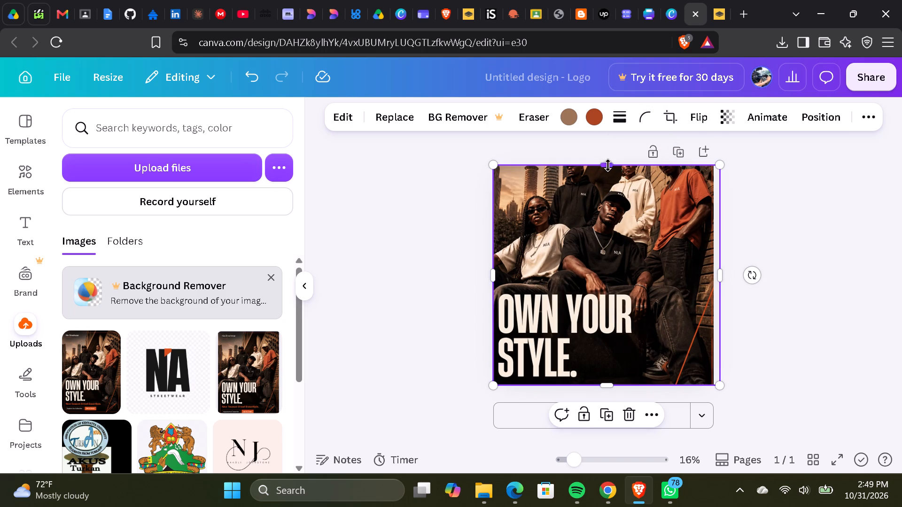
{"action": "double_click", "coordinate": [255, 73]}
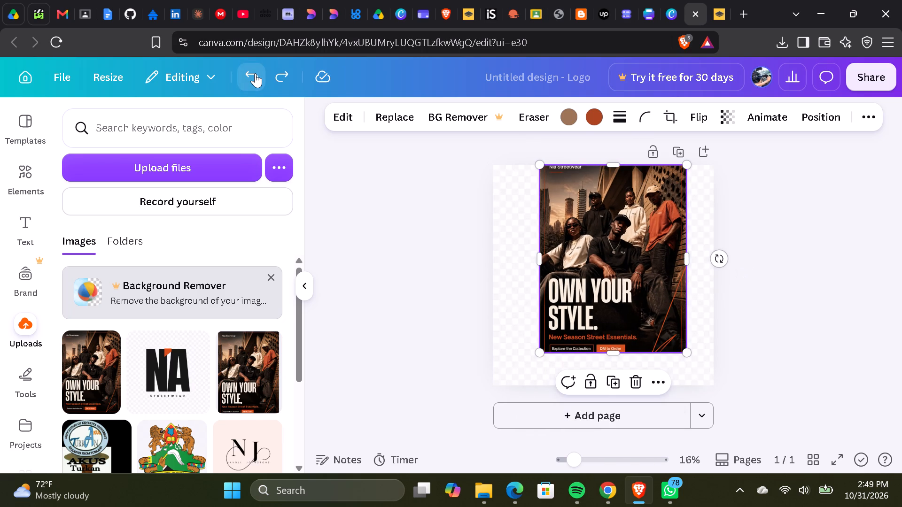
{"action": "left_click", "coordinate": [255, 73]}
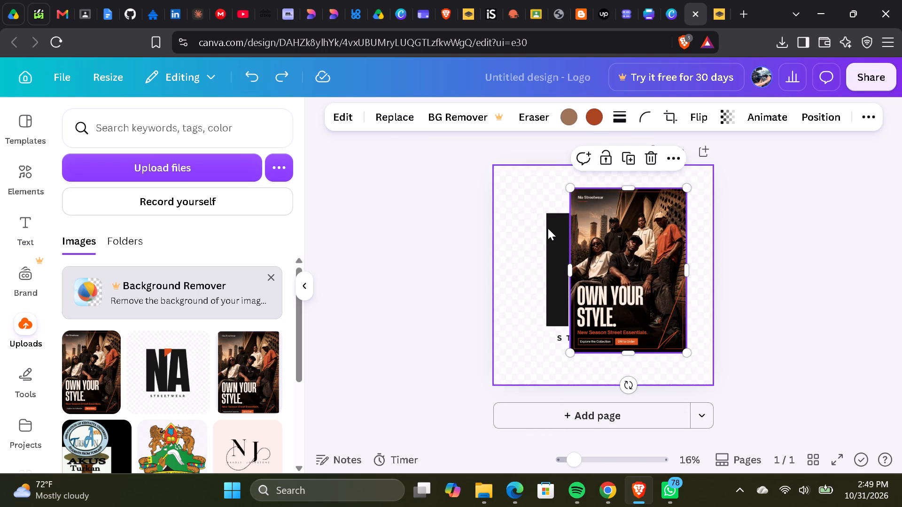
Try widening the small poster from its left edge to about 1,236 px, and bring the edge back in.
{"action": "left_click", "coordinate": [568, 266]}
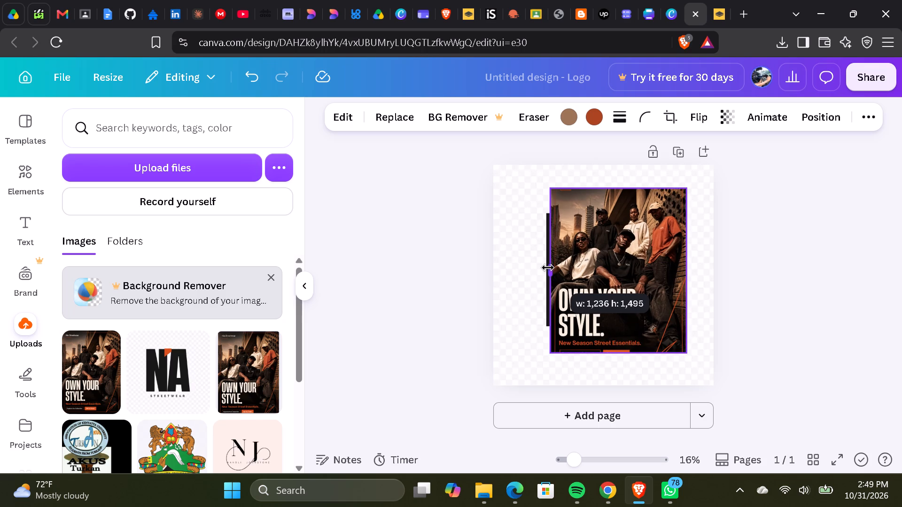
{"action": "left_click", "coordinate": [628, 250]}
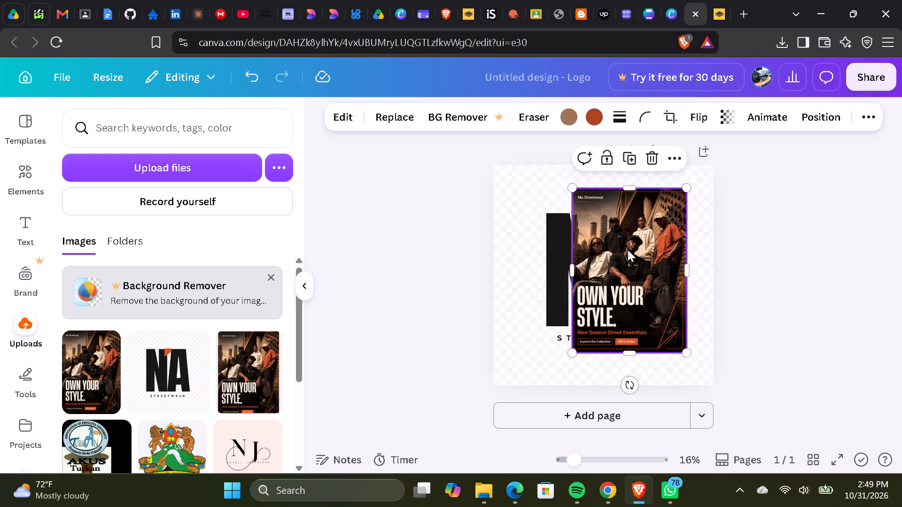
Scale the whole poster proportionally to about 2,000 px high, spanning the canvas from top to bottom near its right edge.
{"action": "left_click", "coordinate": [637, 222]}
{"action": "left_click_drag", "start_coordinate": [687, 353], "coordinate": [709, 383]}
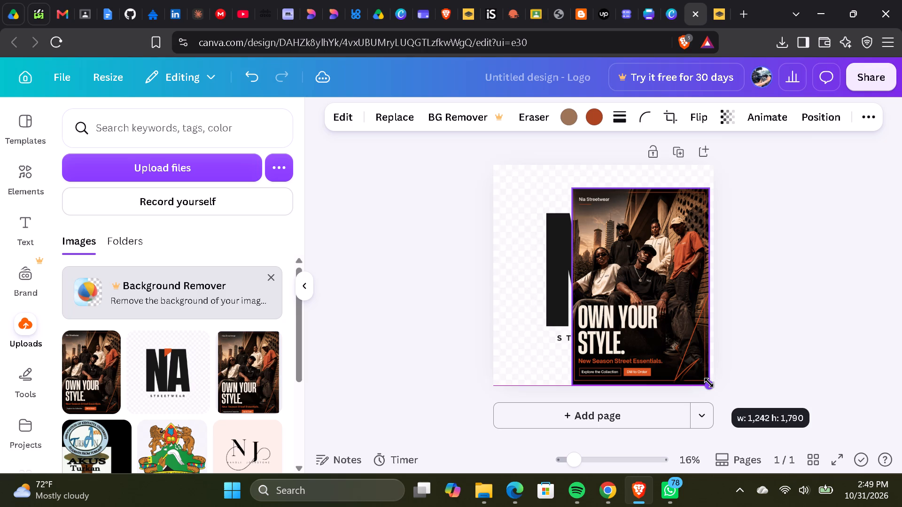
{"action": "left_click_drag", "start_coordinate": [709, 383], "coordinate": [710, 384]}
{"action": "left_click_drag", "start_coordinate": [574, 190], "coordinate": [523, 195]}
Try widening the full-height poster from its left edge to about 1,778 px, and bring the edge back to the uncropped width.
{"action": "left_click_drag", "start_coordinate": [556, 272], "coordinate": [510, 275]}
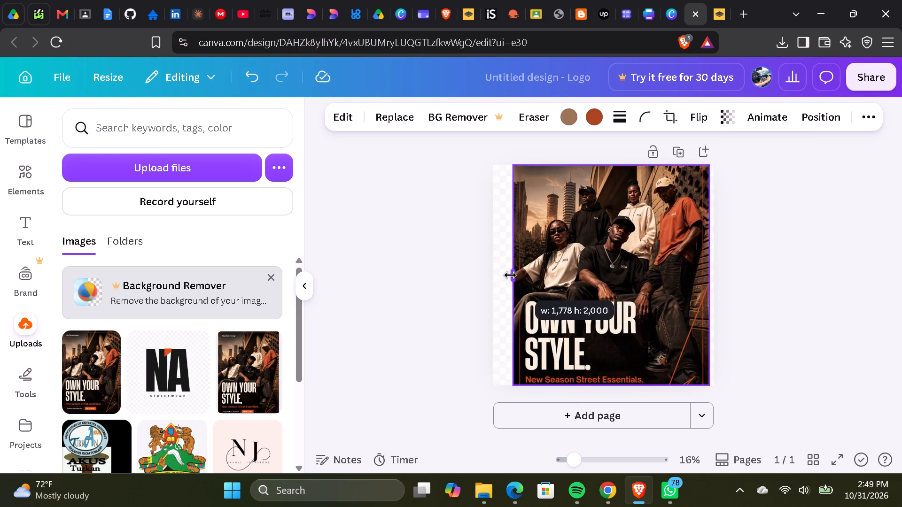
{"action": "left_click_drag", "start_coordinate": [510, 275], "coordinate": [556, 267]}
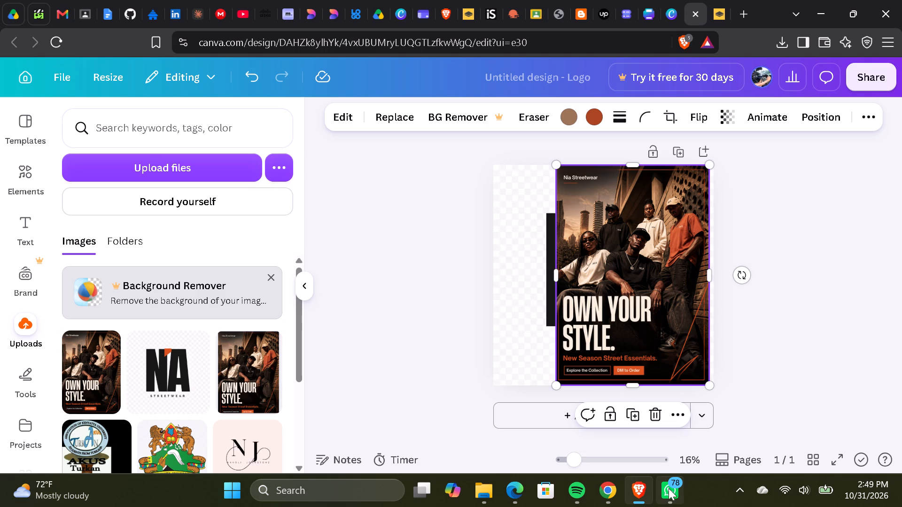
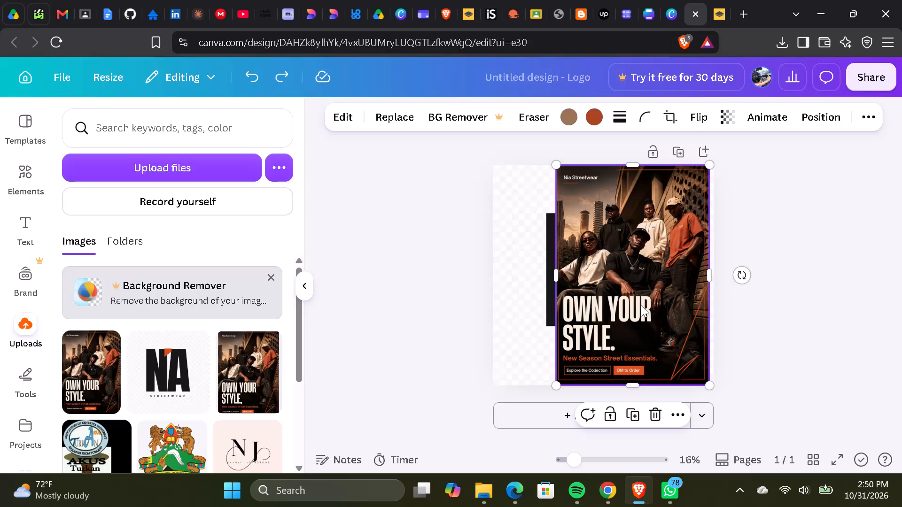
Undo the last two poster enlargements, back to the small uncropped poster overlapping the logo.
{"action": "key", "text": "ctrl+z"}
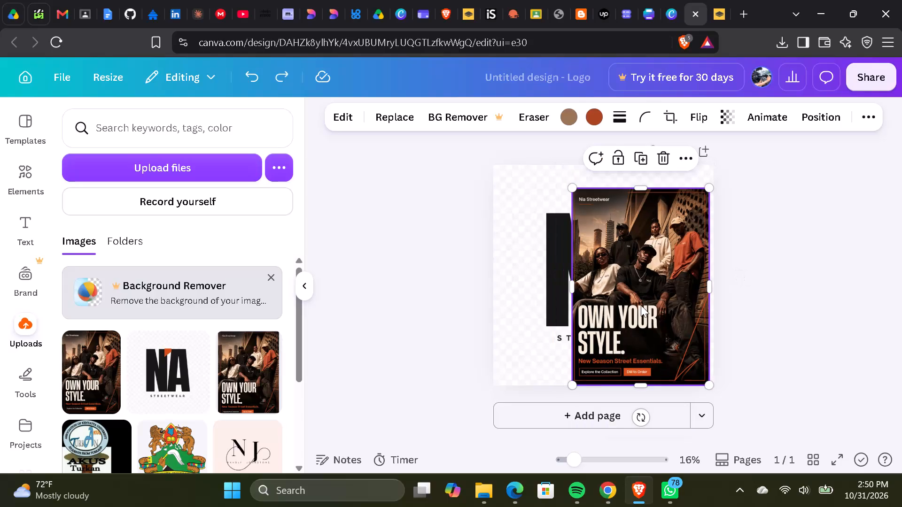
{"action": "key", "text": "ctrl+z"}
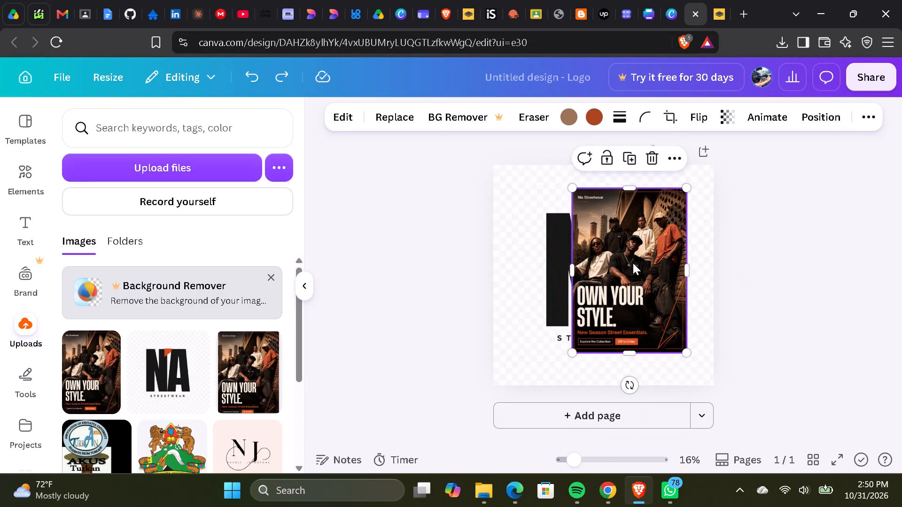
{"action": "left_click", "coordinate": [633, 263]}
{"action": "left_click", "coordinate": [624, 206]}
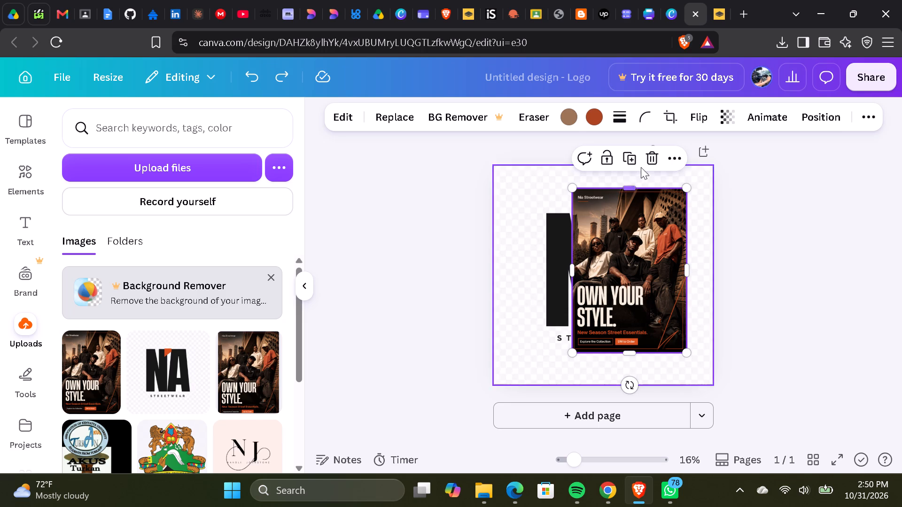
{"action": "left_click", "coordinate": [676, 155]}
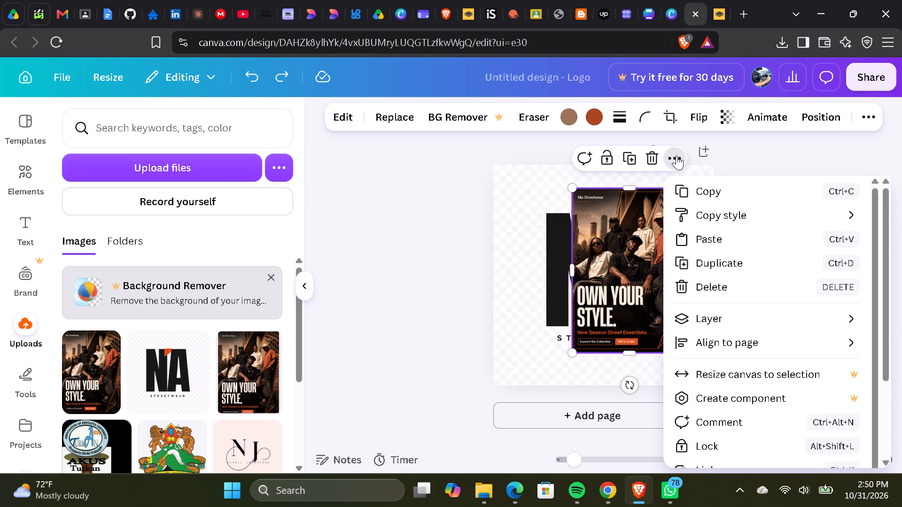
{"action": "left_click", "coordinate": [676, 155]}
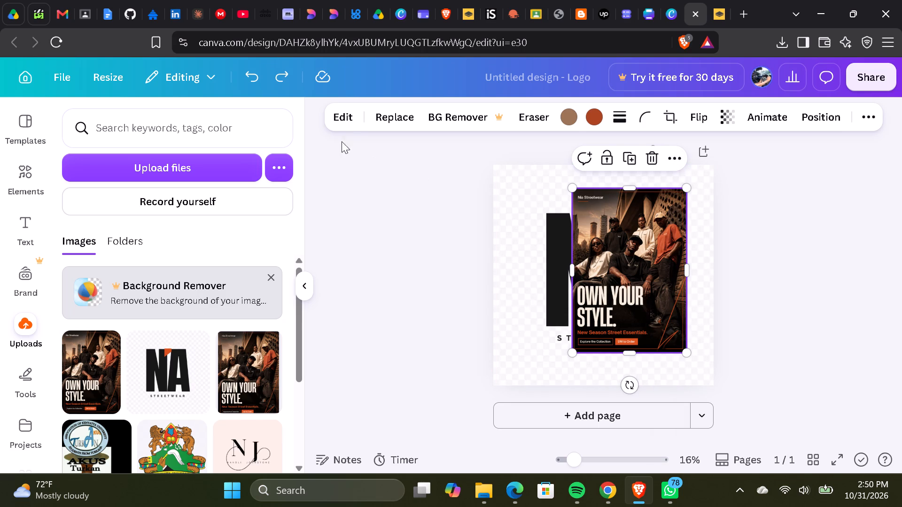
Open the image editing tools for the selected "Own Your Style" poster.
{"action": "left_click", "coordinate": [343, 114]}
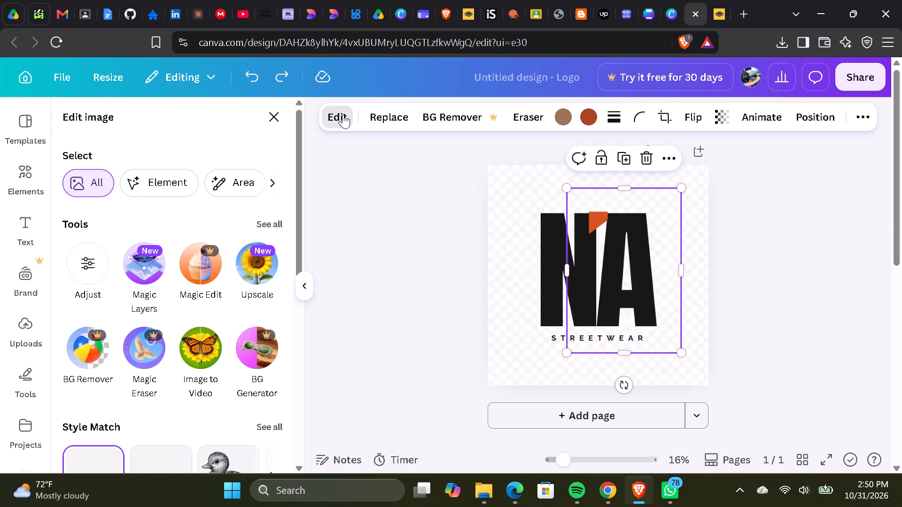
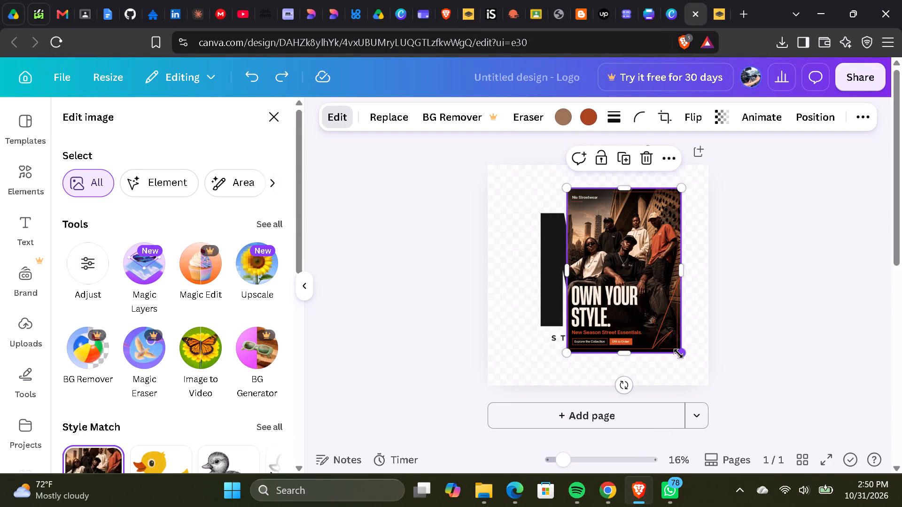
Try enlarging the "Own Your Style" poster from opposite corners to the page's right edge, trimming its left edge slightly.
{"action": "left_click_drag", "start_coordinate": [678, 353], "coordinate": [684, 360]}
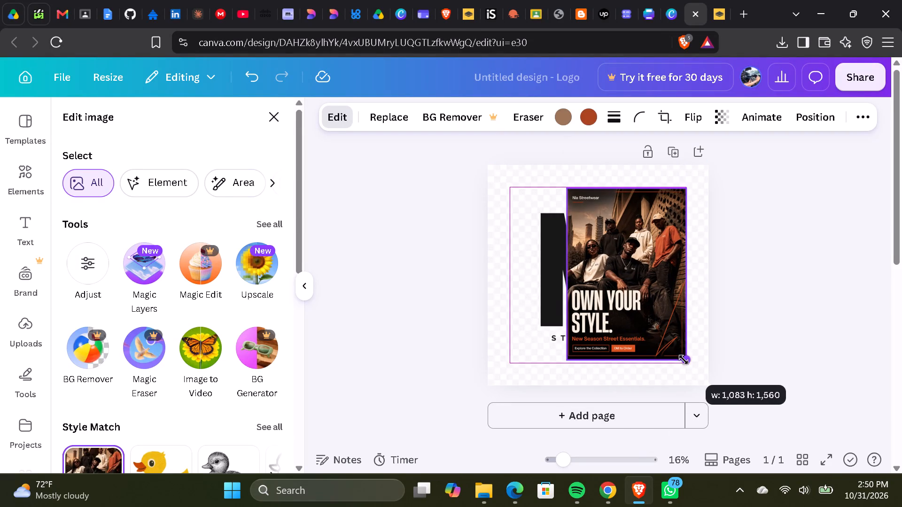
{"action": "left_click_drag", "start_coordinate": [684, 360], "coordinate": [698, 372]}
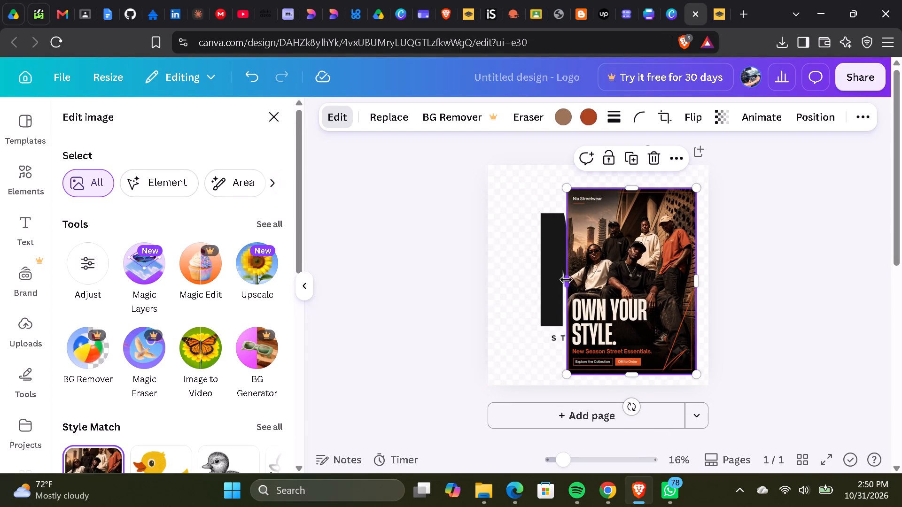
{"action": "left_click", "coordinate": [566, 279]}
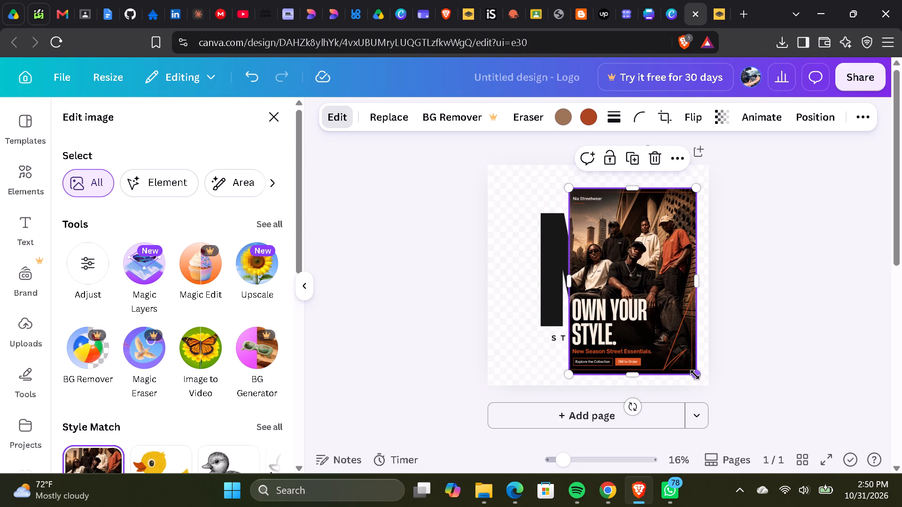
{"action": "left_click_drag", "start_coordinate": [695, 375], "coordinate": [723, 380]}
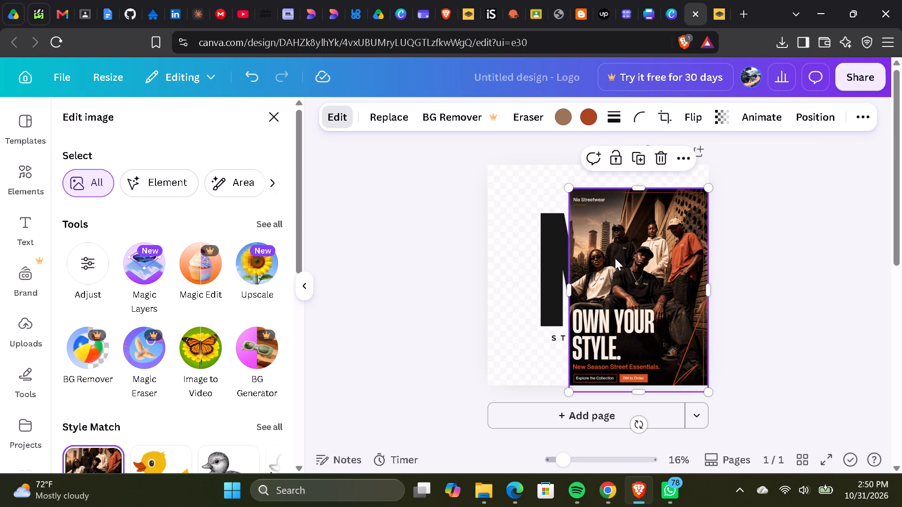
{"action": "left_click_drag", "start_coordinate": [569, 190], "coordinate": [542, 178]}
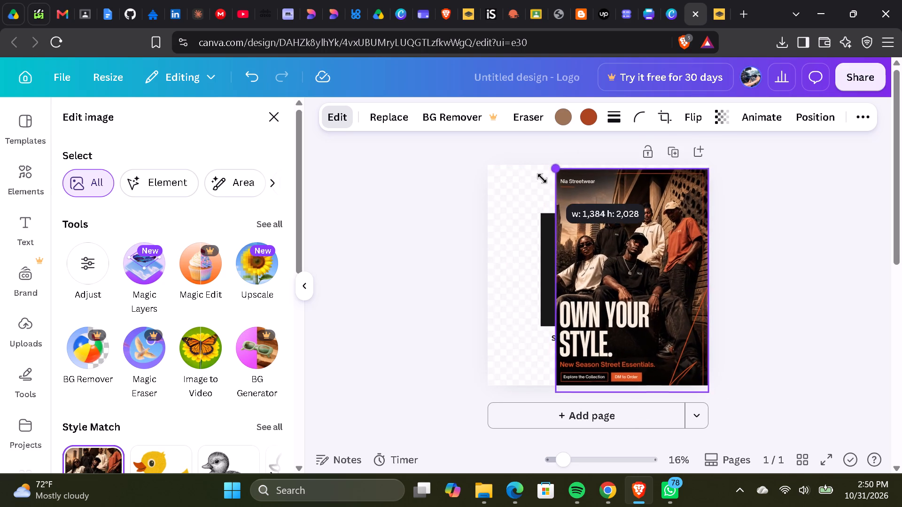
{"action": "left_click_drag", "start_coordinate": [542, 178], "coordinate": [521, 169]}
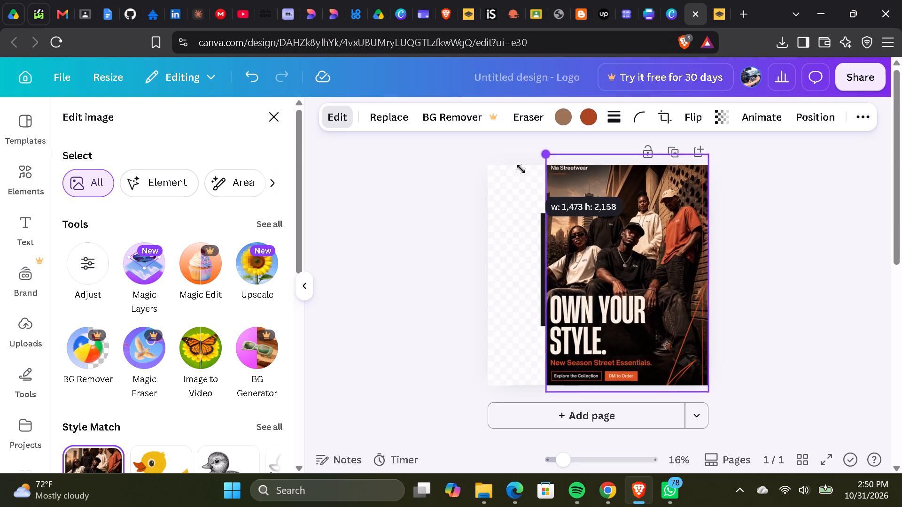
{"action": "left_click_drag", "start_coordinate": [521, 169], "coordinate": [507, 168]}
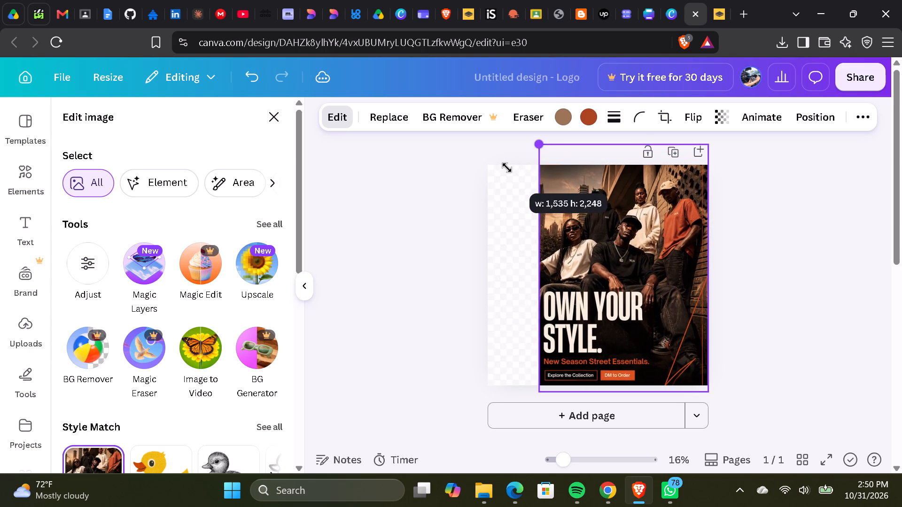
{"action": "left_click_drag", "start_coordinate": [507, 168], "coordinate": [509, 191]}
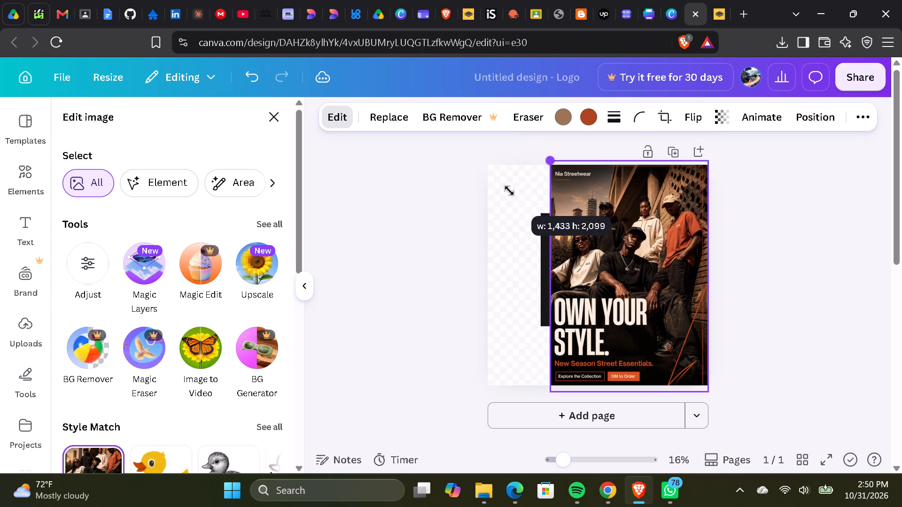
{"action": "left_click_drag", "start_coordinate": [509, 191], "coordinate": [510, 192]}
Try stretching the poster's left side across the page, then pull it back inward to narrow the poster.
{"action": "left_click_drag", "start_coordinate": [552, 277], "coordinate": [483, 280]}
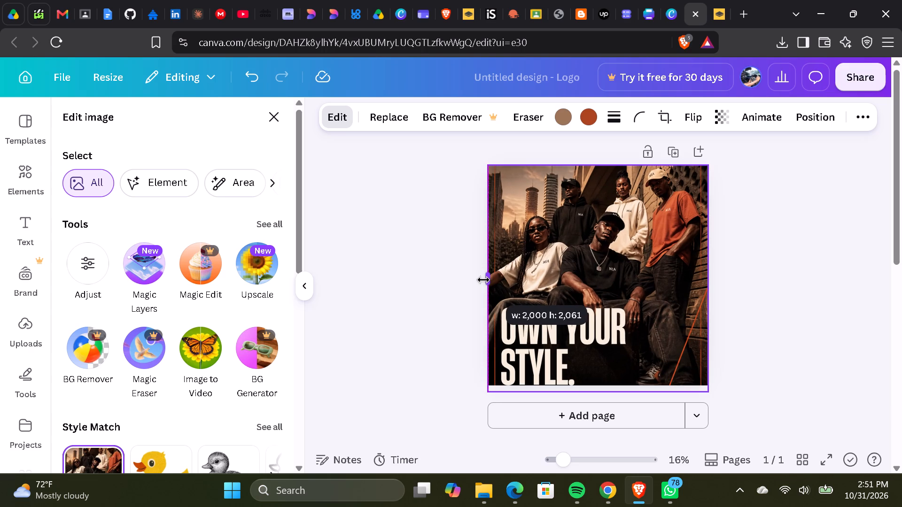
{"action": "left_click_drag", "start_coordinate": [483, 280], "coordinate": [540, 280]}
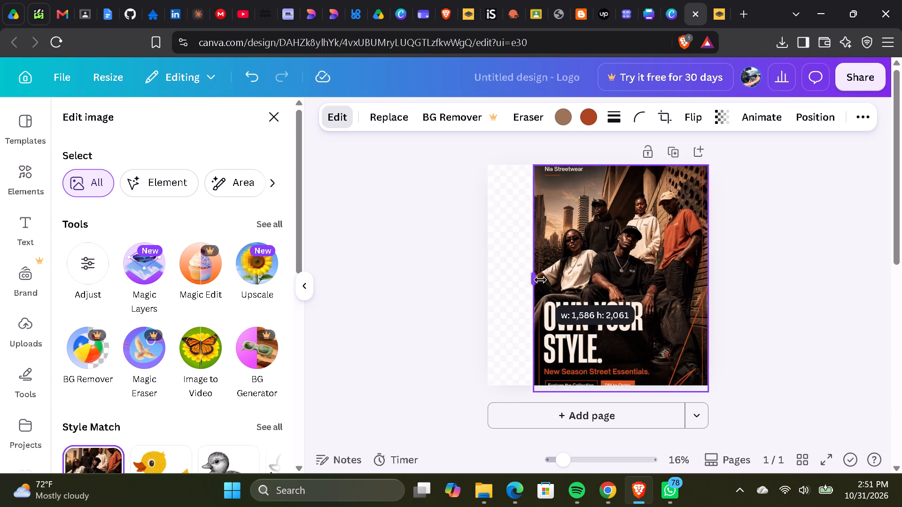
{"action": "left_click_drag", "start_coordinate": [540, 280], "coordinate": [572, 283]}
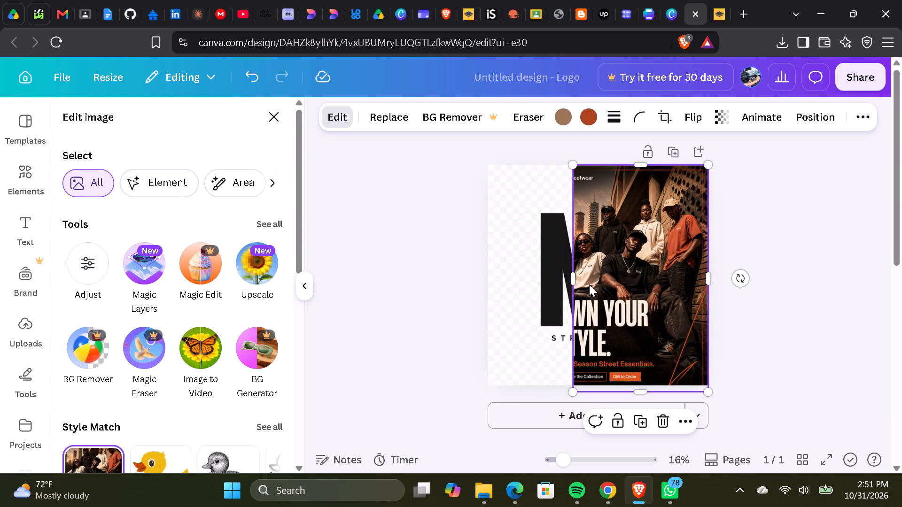
Undo the recent poster resizes and move, back to the small uncropped poster centred over the logo.
{"action": "key", "text": "ctrl+z"}
{"action": "key", "text": "ctrl+z"}
{"action": "key", "text": "ctrl+z"}
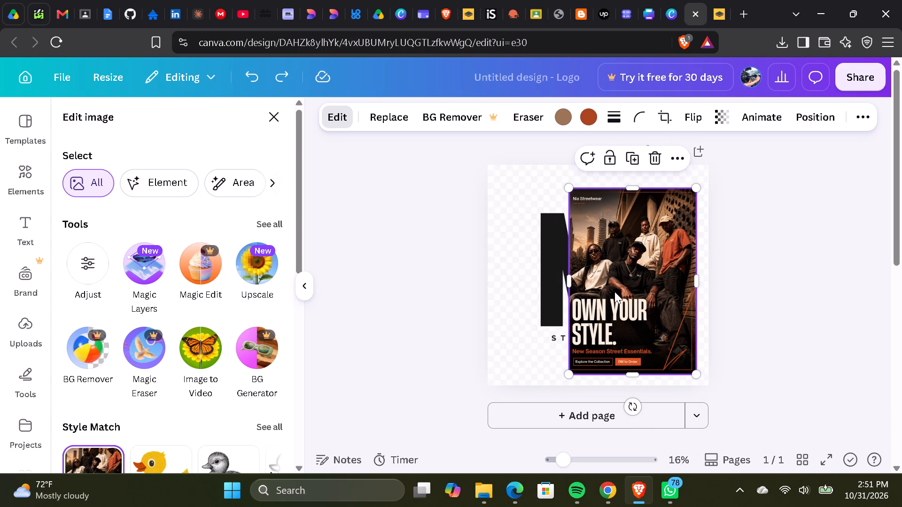
{"action": "key", "text": "ctrl+z"}
{"action": "key", "text": "ctrl+z"}
{"action": "key", "text": "ctrl+z"}
{"action": "key", "text": "ctrl+z"}
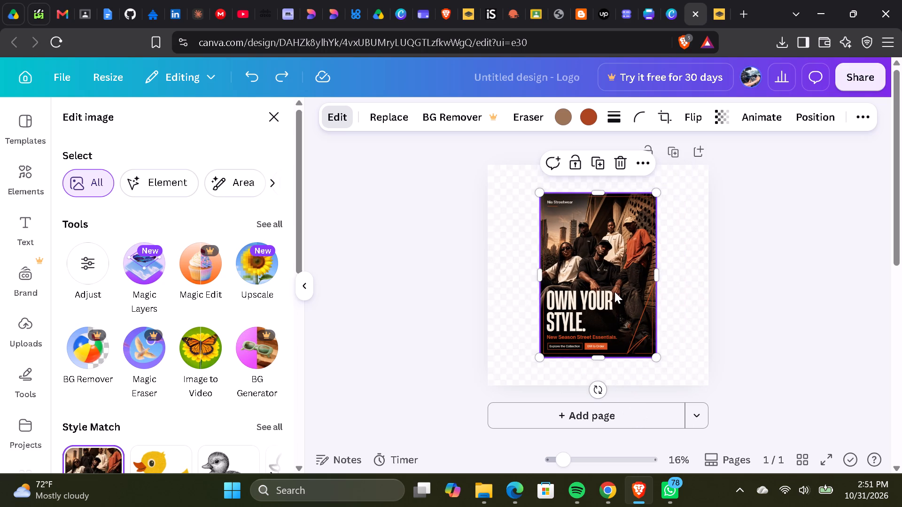
{"action": "left_click", "coordinate": [620, 291]}
Enlarge the poster proportionally from opposite corners until it spans the full page height of 2,000.
{"action": "left_click_drag", "start_coordinate": [653, 194], "coordinate": [663, 186]}
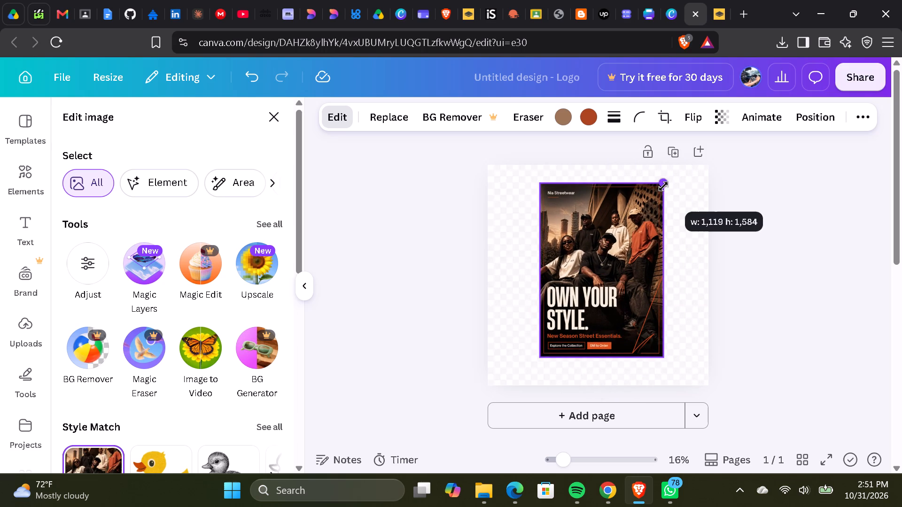
{"action": "left_click_drag", "start_coordinate": [663, 186], "coordinate": [669, 169]}
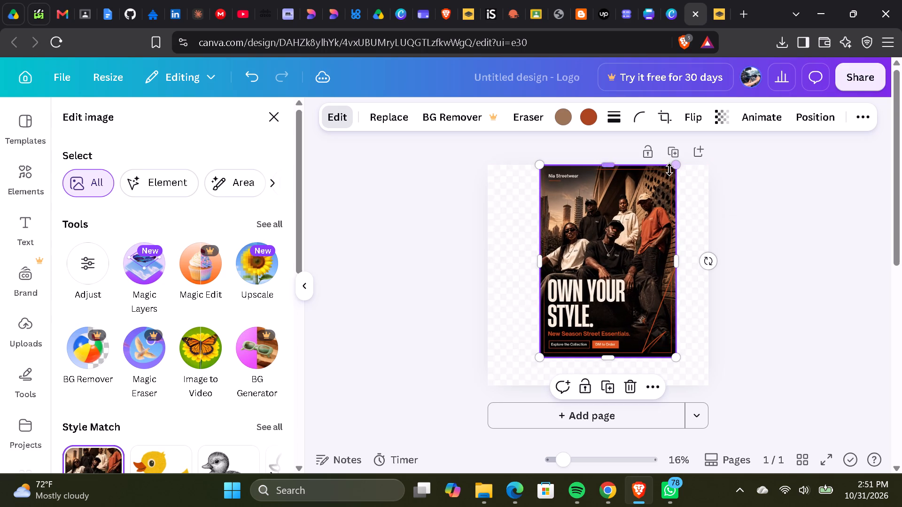
{"action": "left_click_drag", "start_coordinate": [539, 353], "coordinate": [514, 369]}
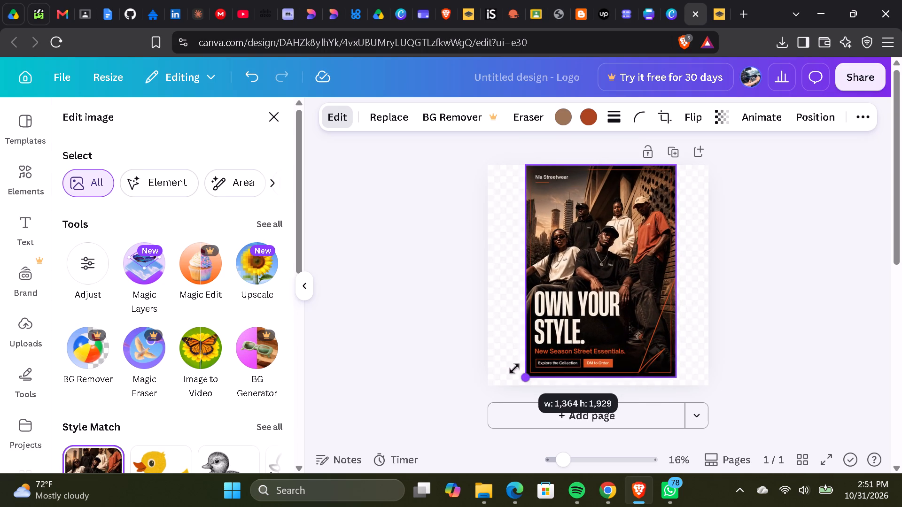
{"action": "left_click_drag", "start_coordinate": [514, 369], "coordinate": [508, 373]}
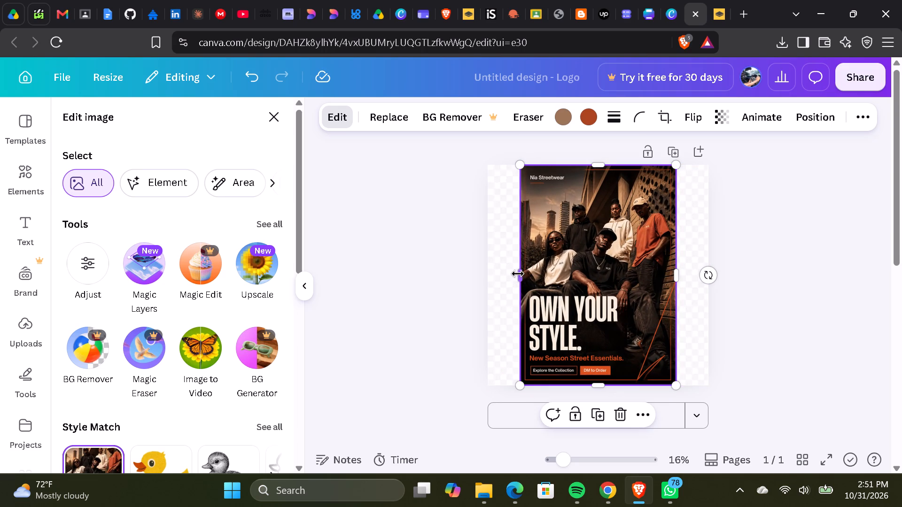
Stretch the poster's left side to the page's left edge and pull its right side inward, keeping the height at 2,000.
{"action": "left_click_drag", "start_coordinate": [518, 274], "coordinate": [497, 275]}
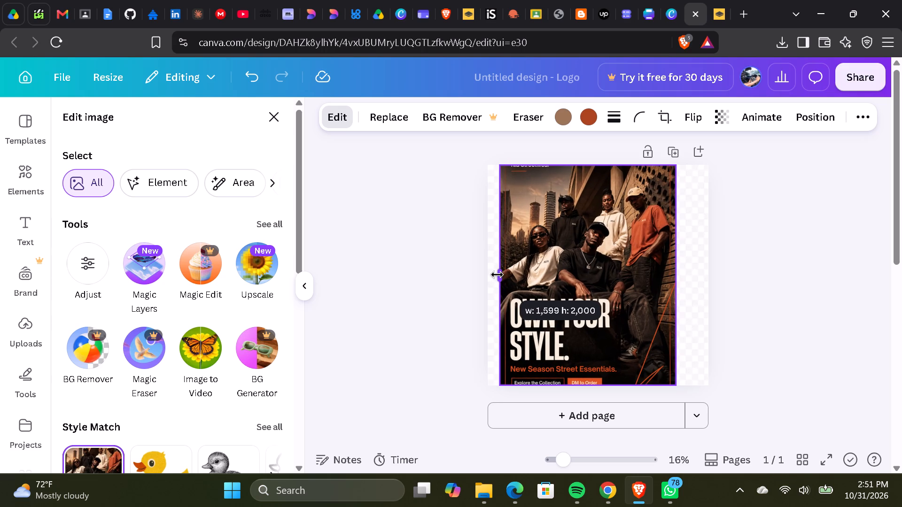
{"action": "left_click_drag", "start_coordinate": [497, 275], "coordinate": [508, 277]}
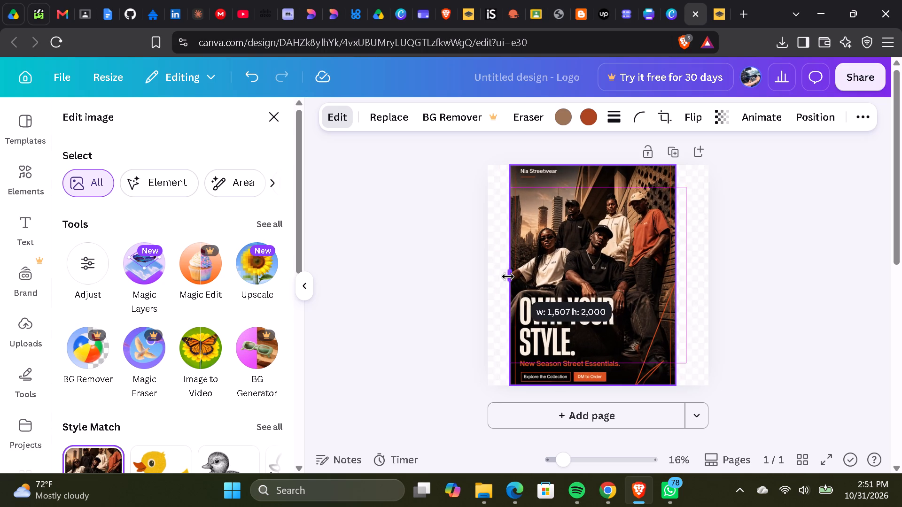
{"action": "left_click_drag", "start_coordinate": [508, 277], "coordinate": [487, 274]}
{"action": "left_click_drag", "start_coordinate": [673, 277], "coordinate": [688, 277]}
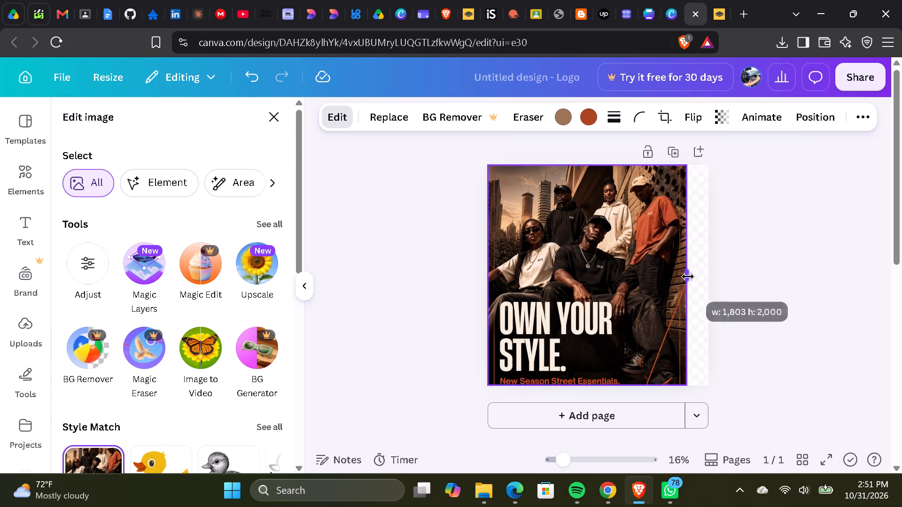
{"action": "left_click_drag", "start_coordinate": [688, 277], "coordinate": [647, 274]}
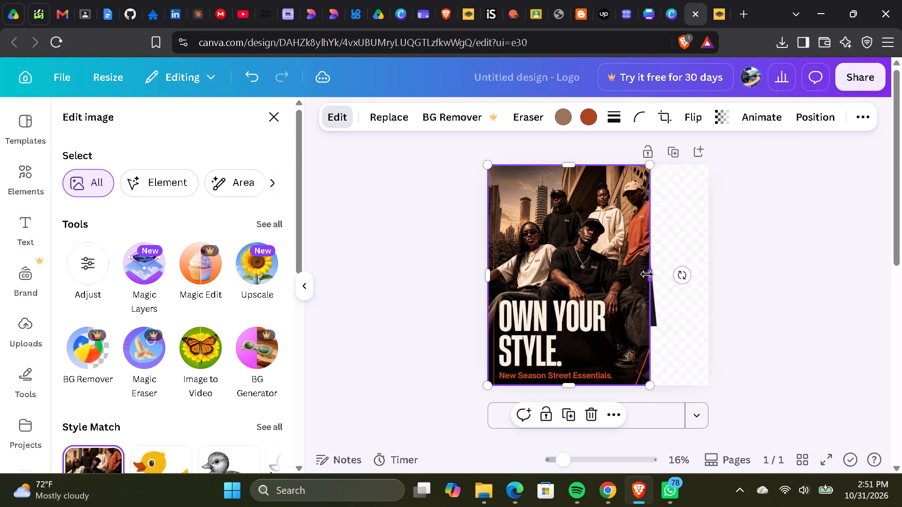
{"action": "left_click_drag", "start_coordinate": [592, 267], "coordinate": [597, 267]}
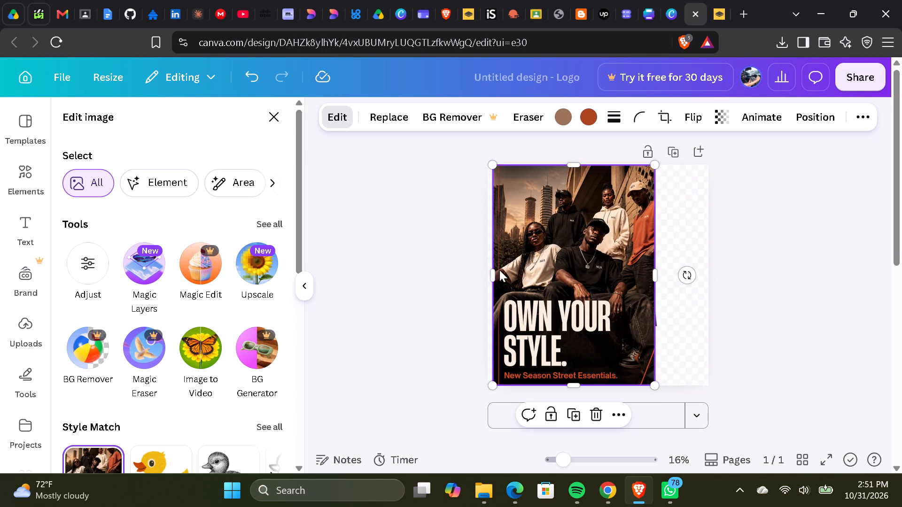
{"action": "left_click_drag", "start_coordinate": [491, 270], "coordinate": [493, 269]}
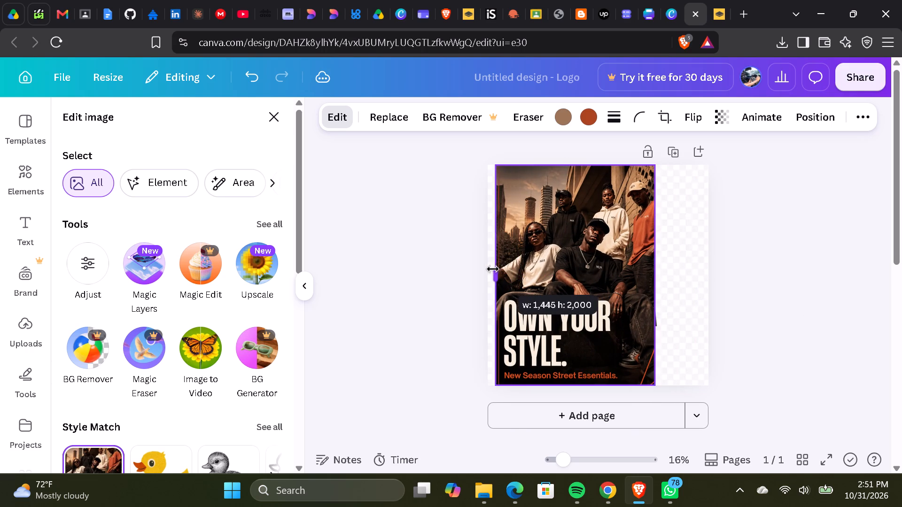
{"action": "left_click_drag", "start_coordinate": [493, 269], "coordinate": [484, 269]}
Open the poster's crop and shift the image vertically within the frame, leaving parts hidden above and below.
{"action": "double_click", "coordinate": [597, 334]}
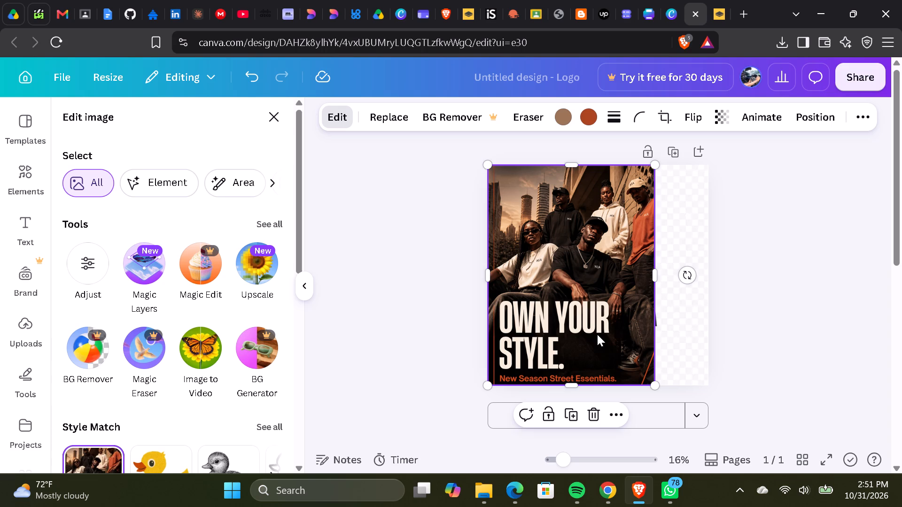
{"action": "left_click_drag", "start_coordinate": [583, 323], "coordinate": [583, 304]}
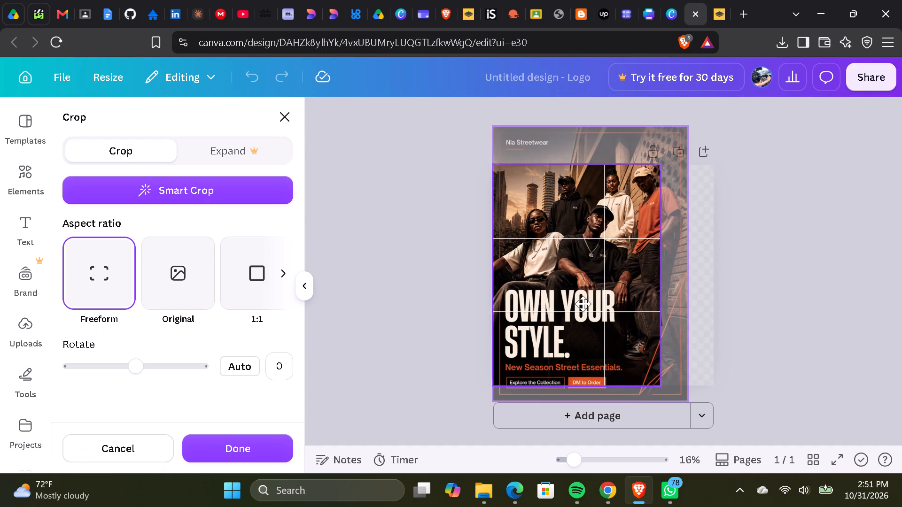
{"action": "left_click_drag", "start_coordinate": [583, 304], "coordinate": [592, 315]}
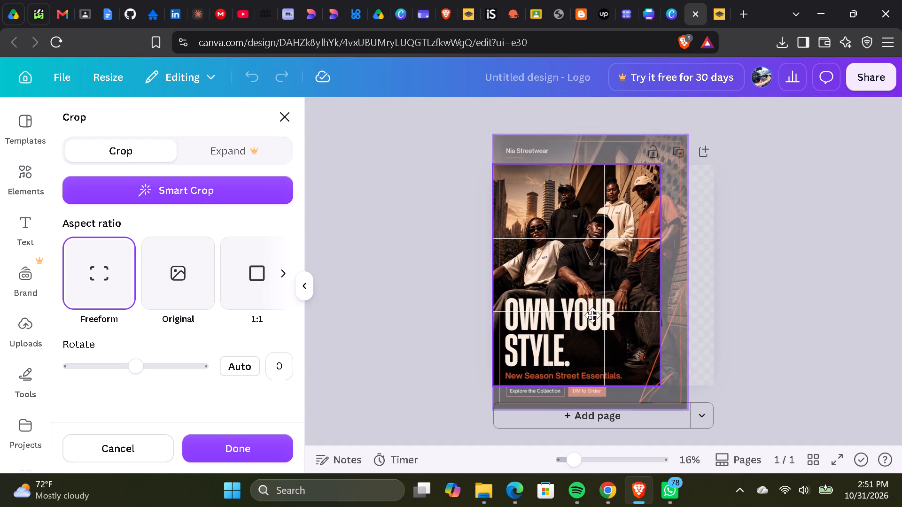
{"action": "left_click_drag", "start_coordinate": [592, 315], "coordinate": [609, 340]}
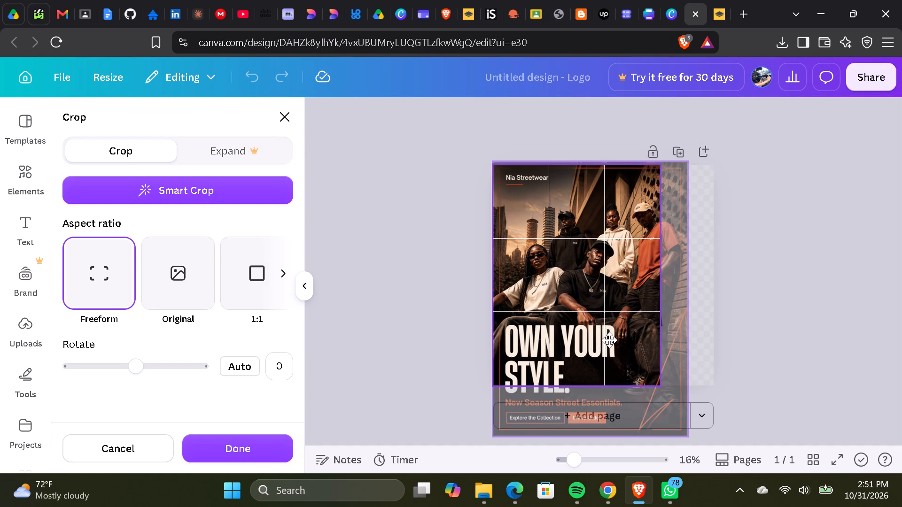
{"action": "left_click_drag", "start_coordinate": [609, 340], "coordinate": [614, 317]}
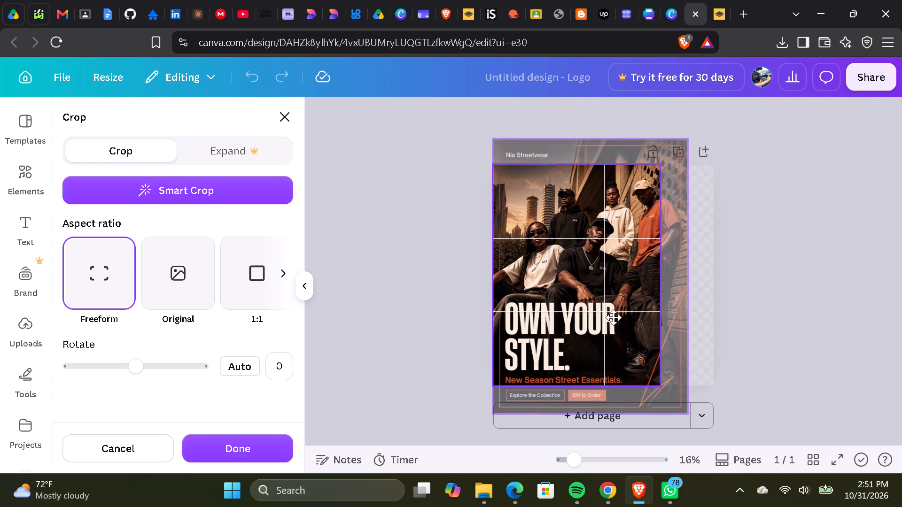
{"action": "left_click_drag", "start_coordinate": [614, 317], "coordinate": [618, 322]}
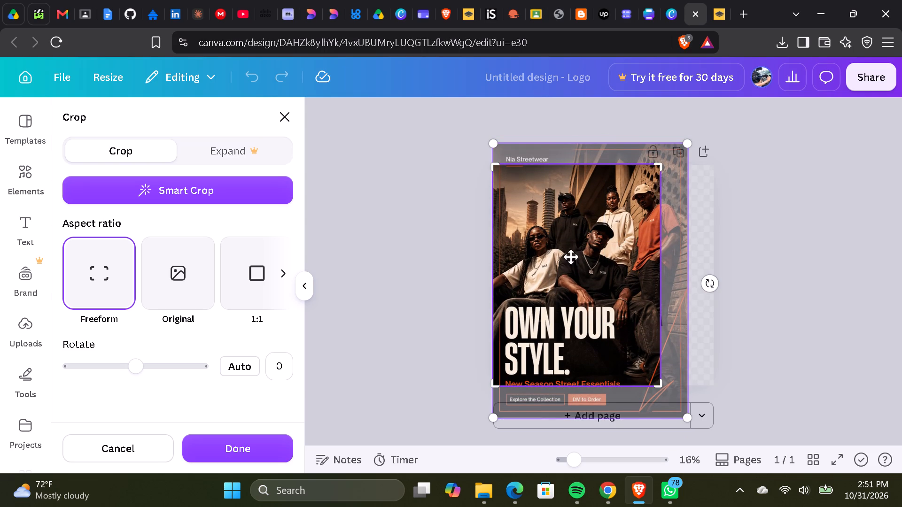
Extend the freeform crop frame to the image's outer corners so it covers the whole poster, and apply it.
{"action": "left_click_drag", "start_coordinate": [494, 166], "coordinate": [493, 157]}
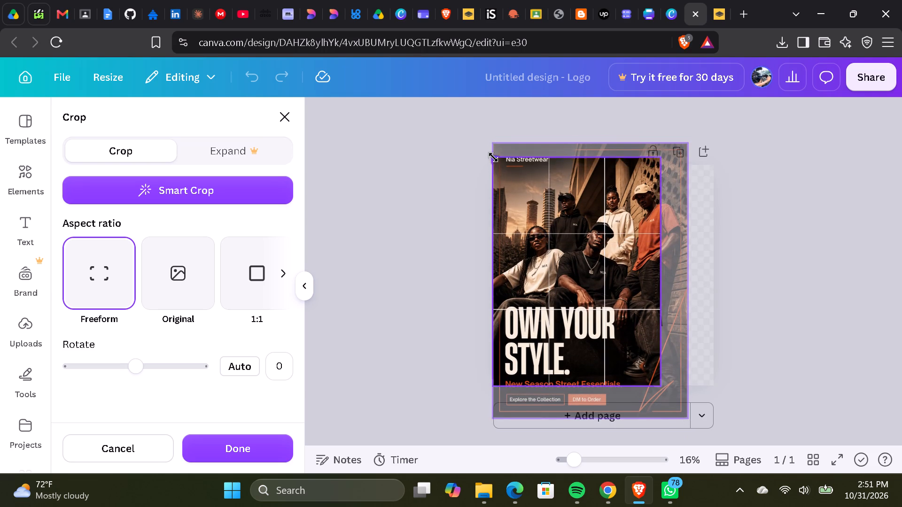
{"action": "left_click_drag", "start_coordinate": [493, 157], "coordinate": [488, 141]}
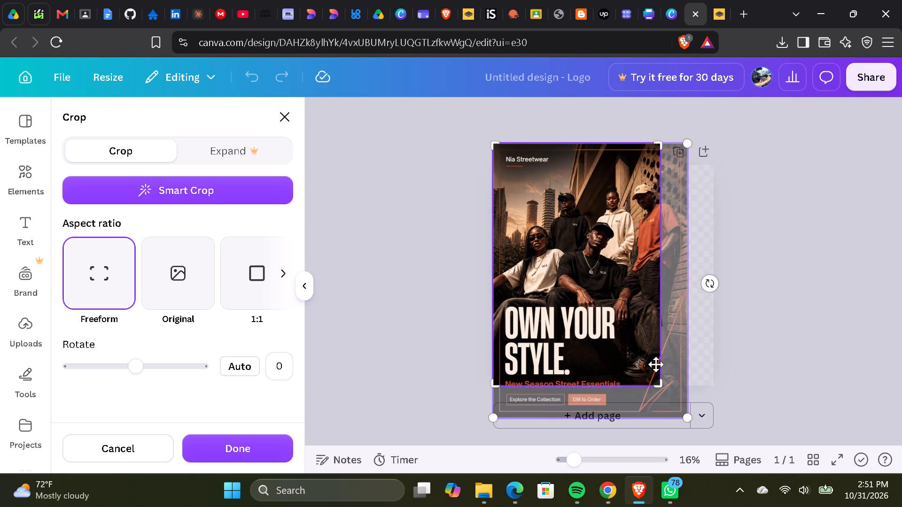
{"action": "left_click_drag", "start_coordinate": [662, 384], "coordinate": [708, 404]}
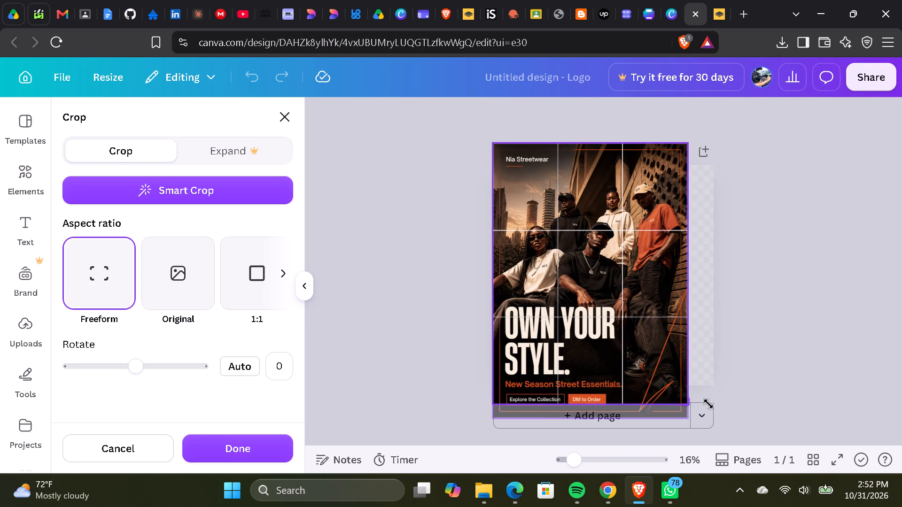
{"action": "left_click_drag", "start_coordinate": [708, 404], "coordinate": [709, 417]}
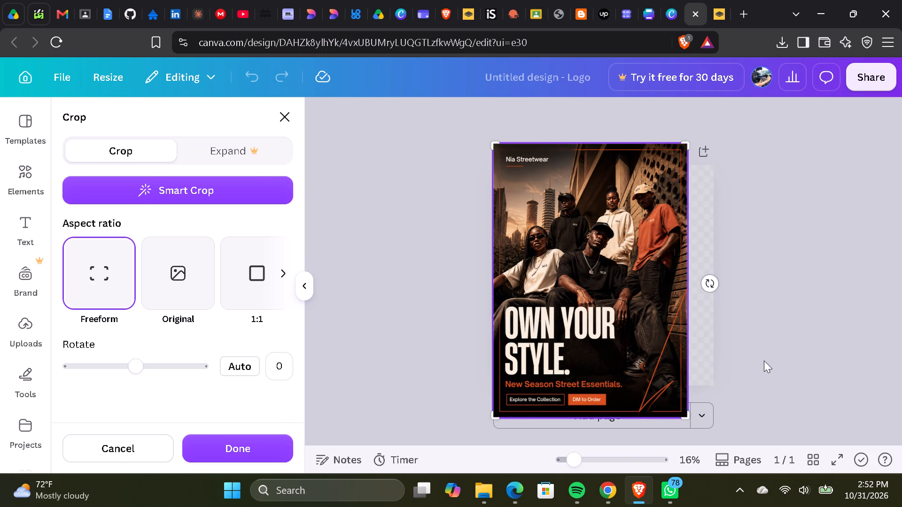
{"action": "left_click", "coordinate": [764, 361]}
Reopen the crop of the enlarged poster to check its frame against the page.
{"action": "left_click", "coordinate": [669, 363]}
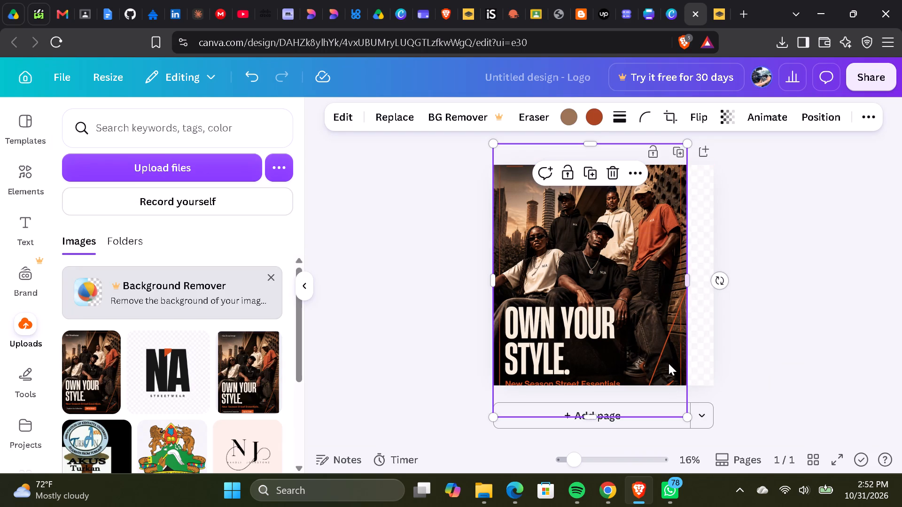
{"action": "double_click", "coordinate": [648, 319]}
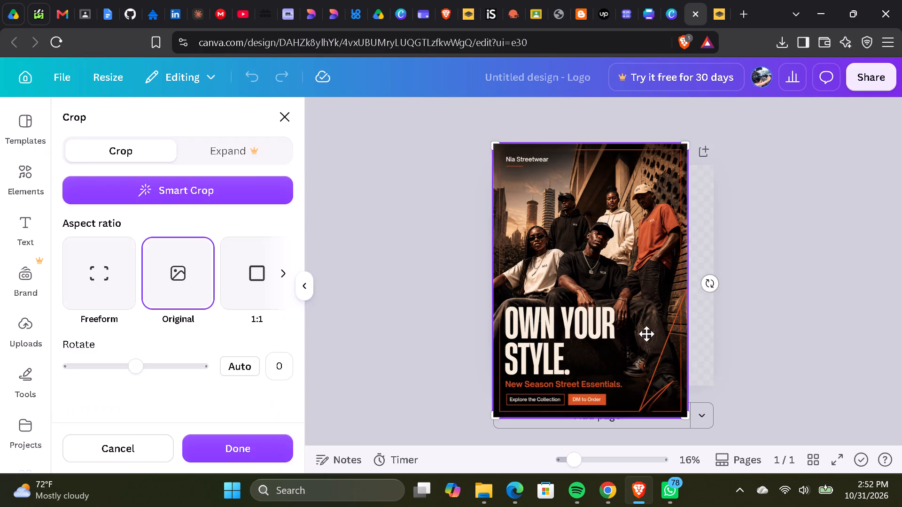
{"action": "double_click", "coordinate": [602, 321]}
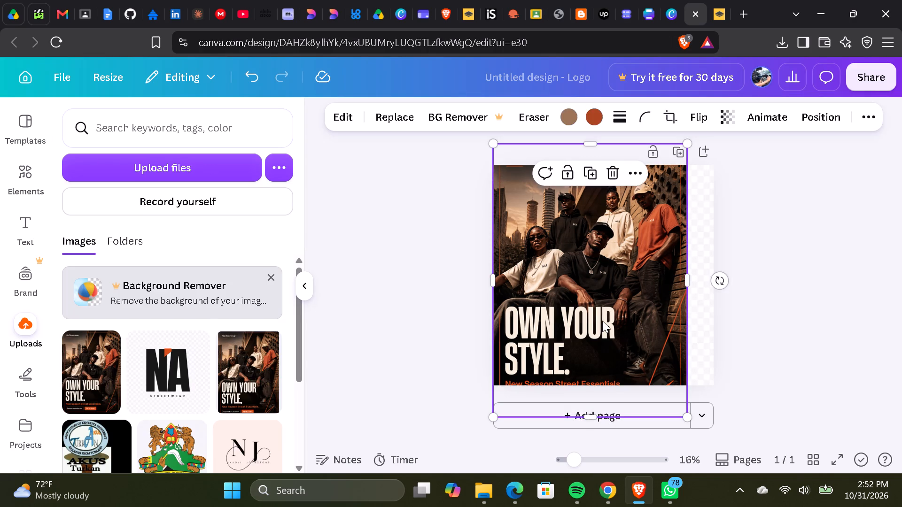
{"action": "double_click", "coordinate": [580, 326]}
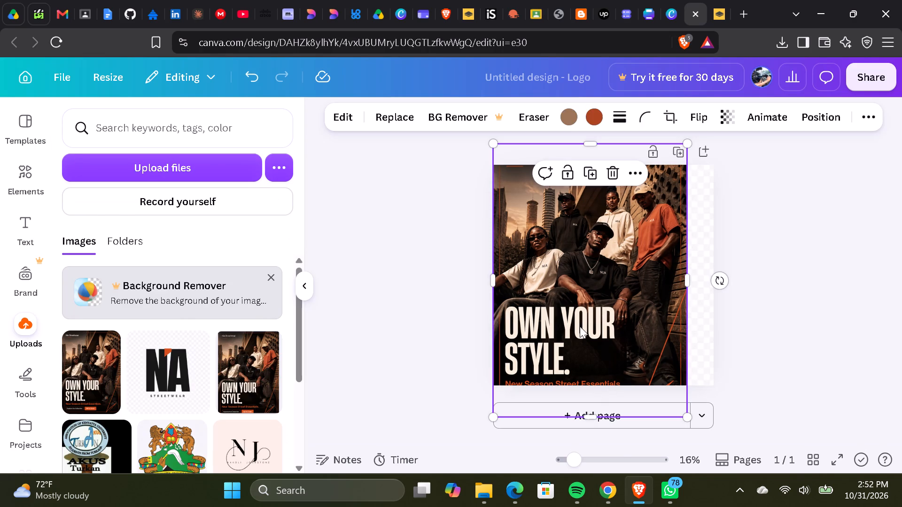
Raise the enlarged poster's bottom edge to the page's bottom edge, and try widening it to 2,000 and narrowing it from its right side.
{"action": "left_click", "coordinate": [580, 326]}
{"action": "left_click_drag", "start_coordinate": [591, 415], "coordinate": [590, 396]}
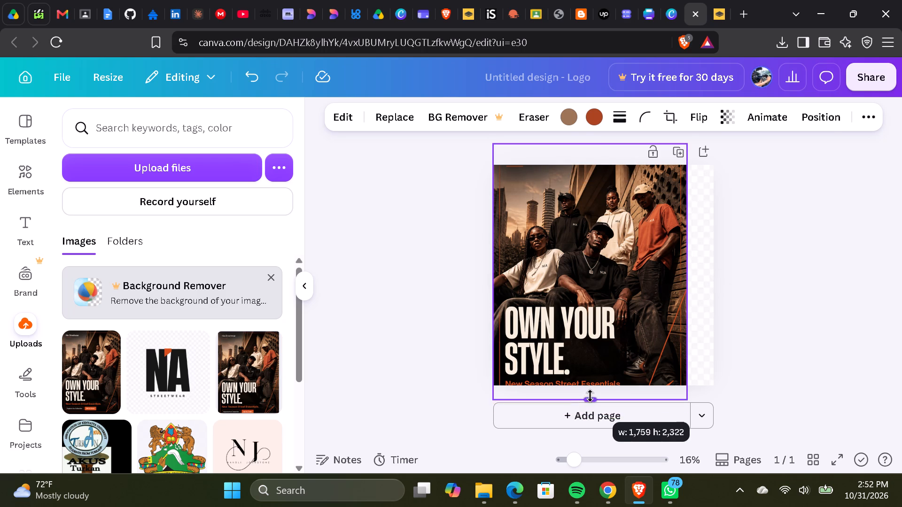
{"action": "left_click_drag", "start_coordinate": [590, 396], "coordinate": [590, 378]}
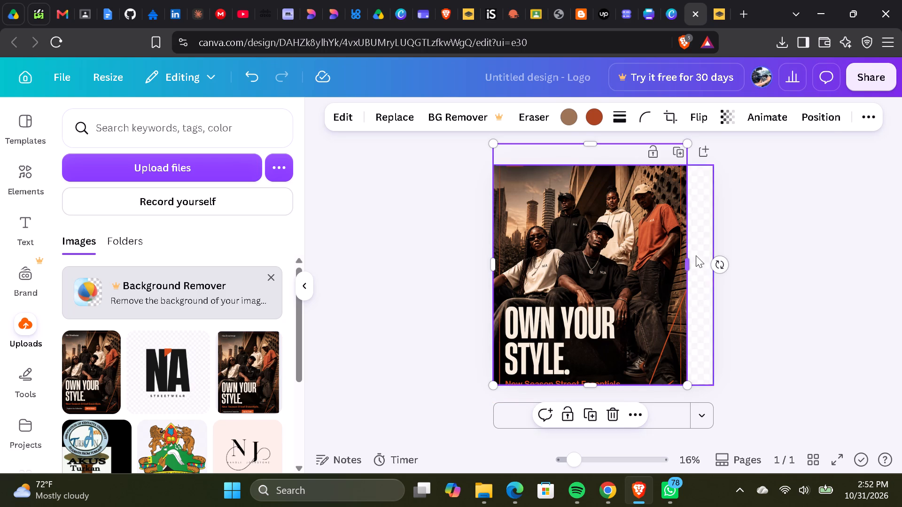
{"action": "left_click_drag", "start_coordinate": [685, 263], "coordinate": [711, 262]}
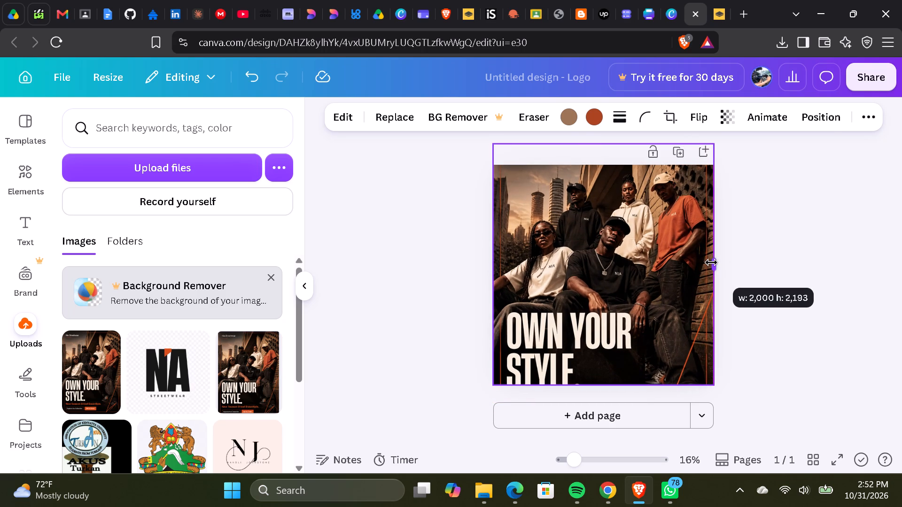
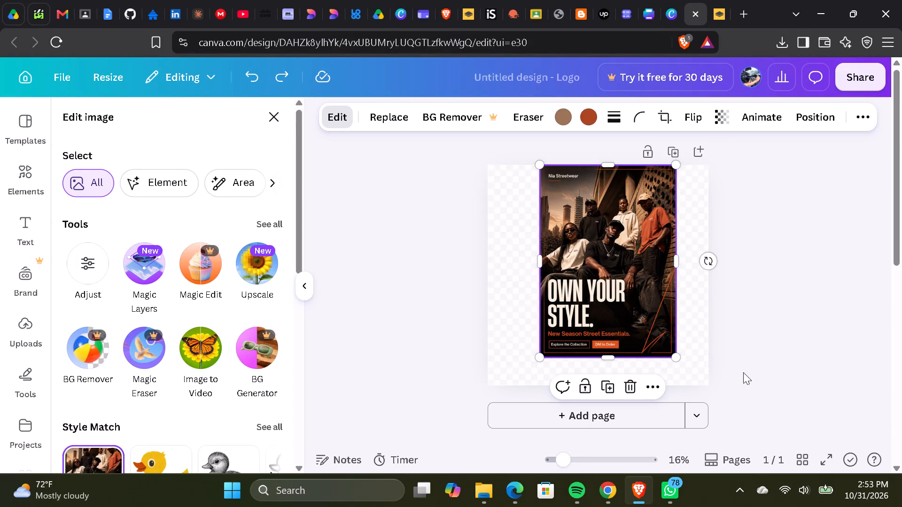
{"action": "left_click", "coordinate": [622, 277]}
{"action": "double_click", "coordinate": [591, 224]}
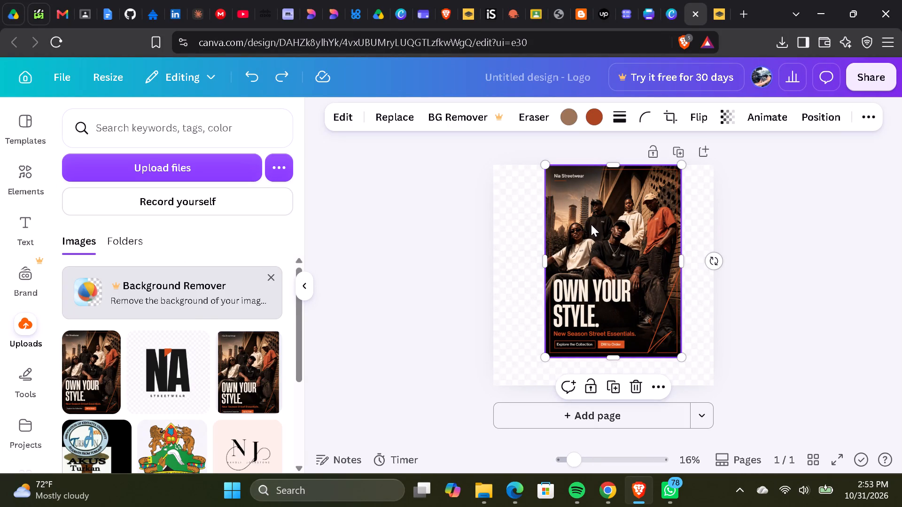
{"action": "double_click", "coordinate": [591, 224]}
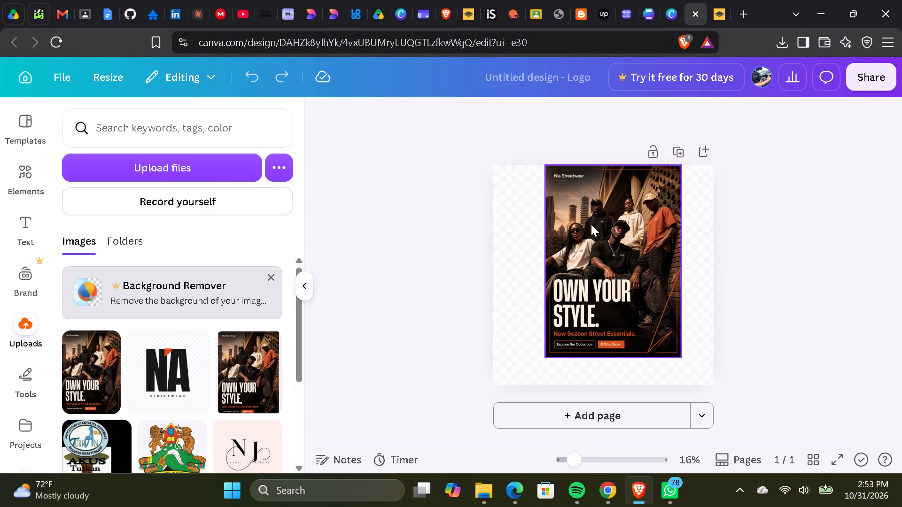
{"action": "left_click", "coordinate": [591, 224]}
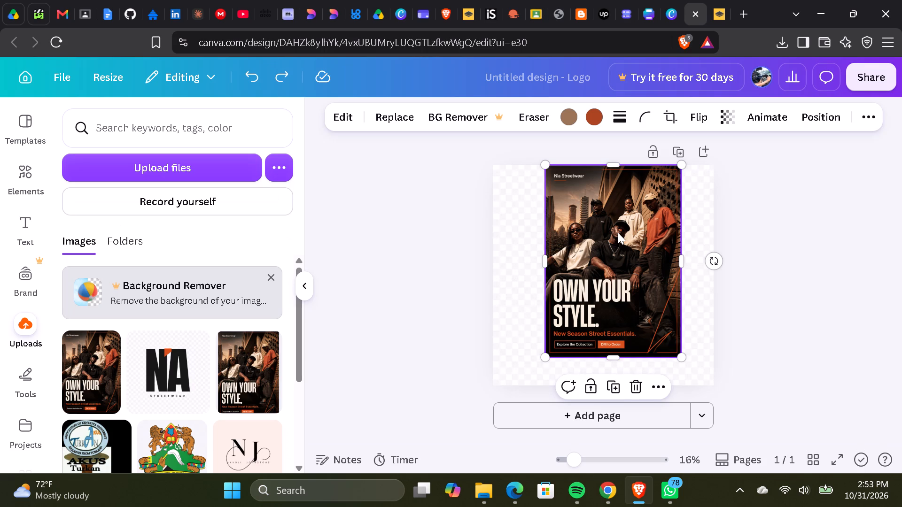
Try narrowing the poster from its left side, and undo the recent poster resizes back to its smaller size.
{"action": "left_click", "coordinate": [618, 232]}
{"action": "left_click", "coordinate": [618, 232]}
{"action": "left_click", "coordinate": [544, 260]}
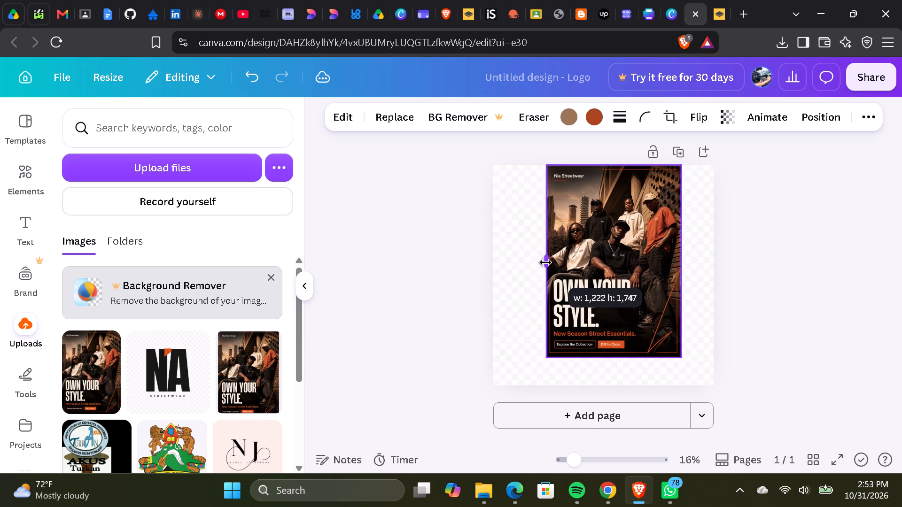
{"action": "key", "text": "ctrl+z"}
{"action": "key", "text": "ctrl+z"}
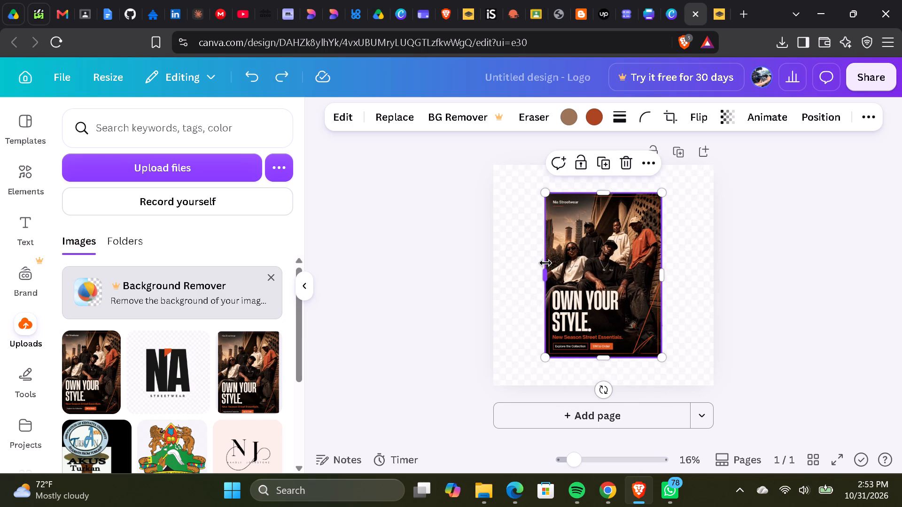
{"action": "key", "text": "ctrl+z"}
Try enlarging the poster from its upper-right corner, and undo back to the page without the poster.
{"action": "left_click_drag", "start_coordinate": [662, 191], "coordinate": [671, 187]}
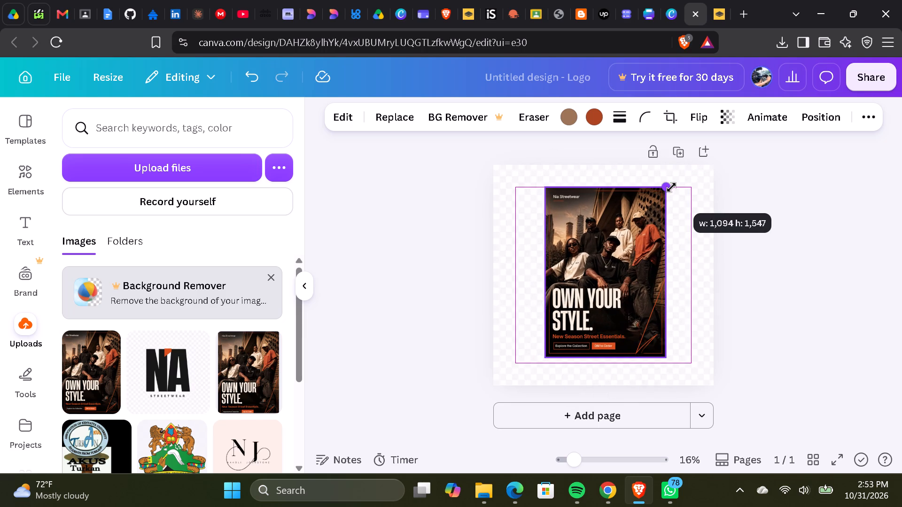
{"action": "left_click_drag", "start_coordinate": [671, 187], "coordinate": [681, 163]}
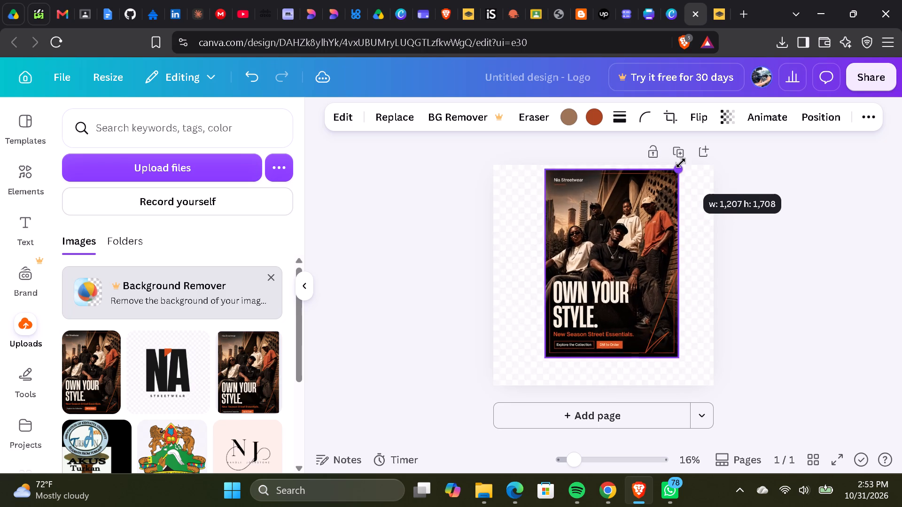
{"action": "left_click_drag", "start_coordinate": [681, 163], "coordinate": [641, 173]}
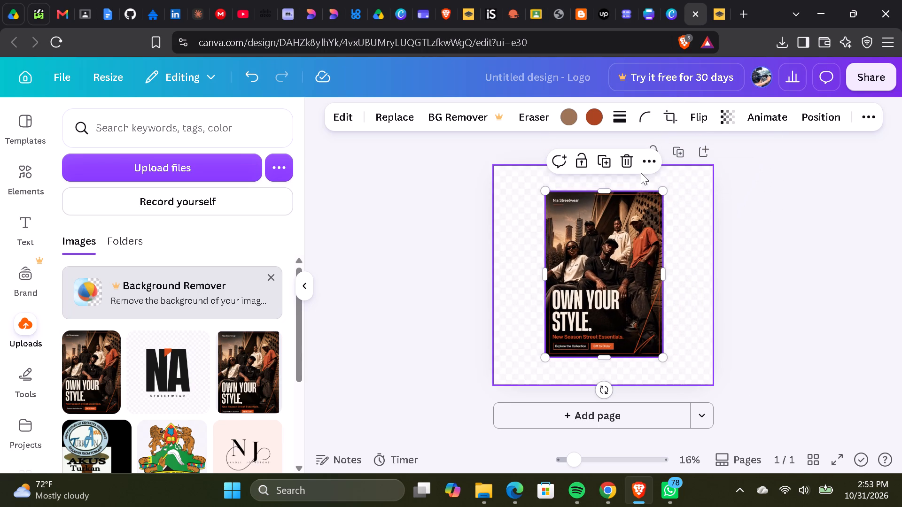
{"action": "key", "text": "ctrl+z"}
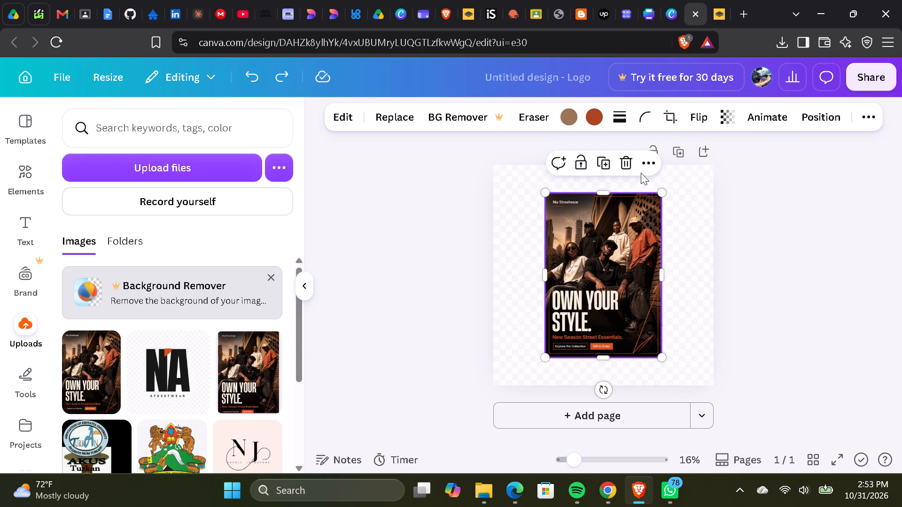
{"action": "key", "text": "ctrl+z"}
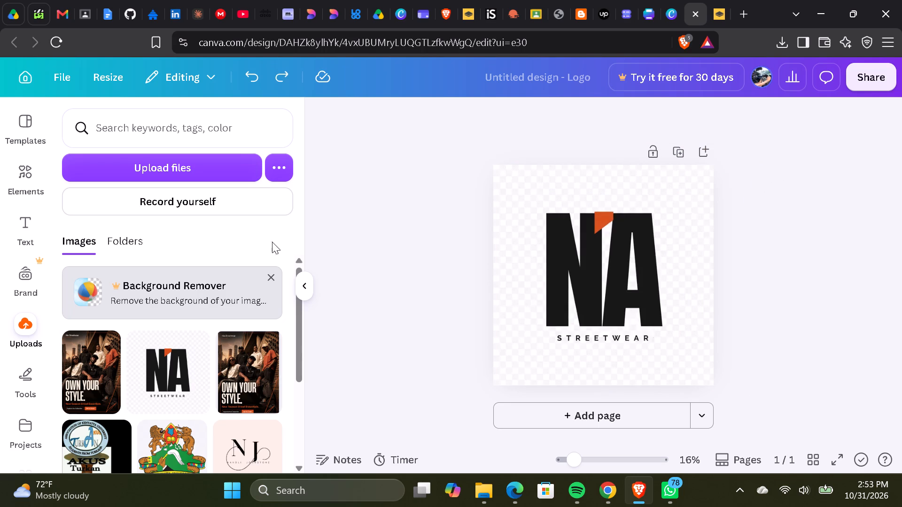
Place the uploaded "Own Your Style" poster over the logo and scale it proportionally to the page's full height, centred horizontally.
{"action": "left_click", "coordinate": [102, 359]}
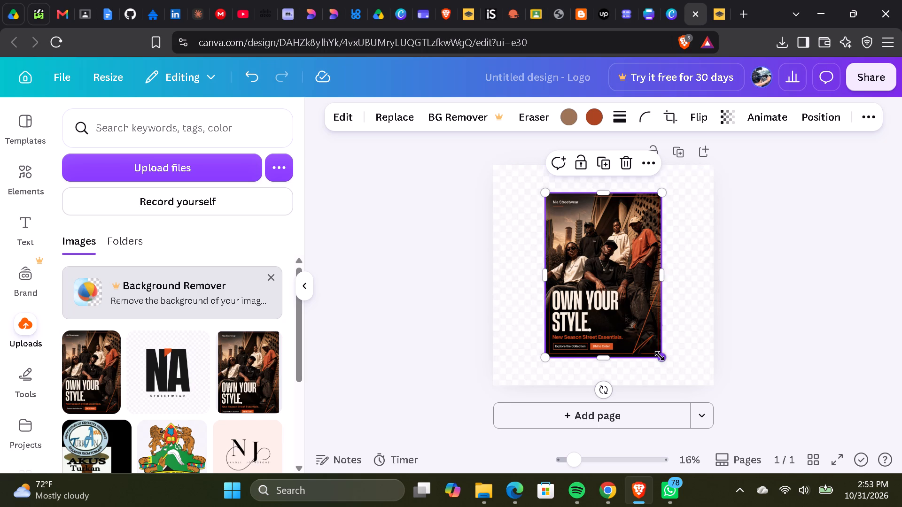
{"action": "left_click_drag", "start_coordinate": [660, 356], "coordinate": [661, 360]}
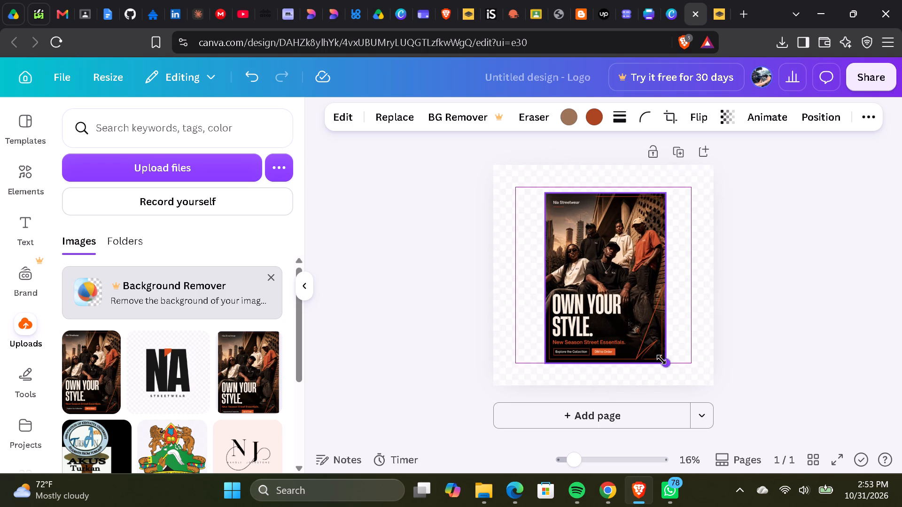
{"action": "left_click_drag", "start_coordinate": [661, 360], "coordinate": [662, 360]}
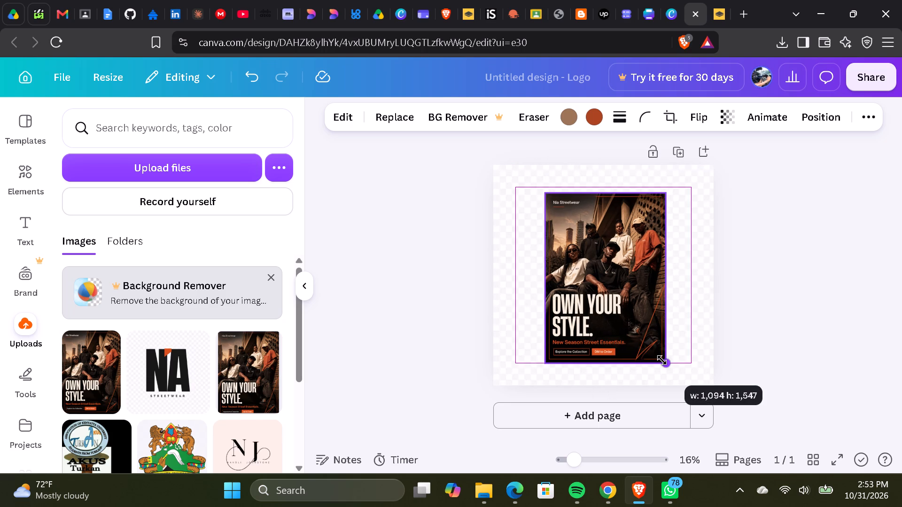
{"action": "left_click_drag", "start_coordinate": [662, 360], "coordinate": [672, 374]}
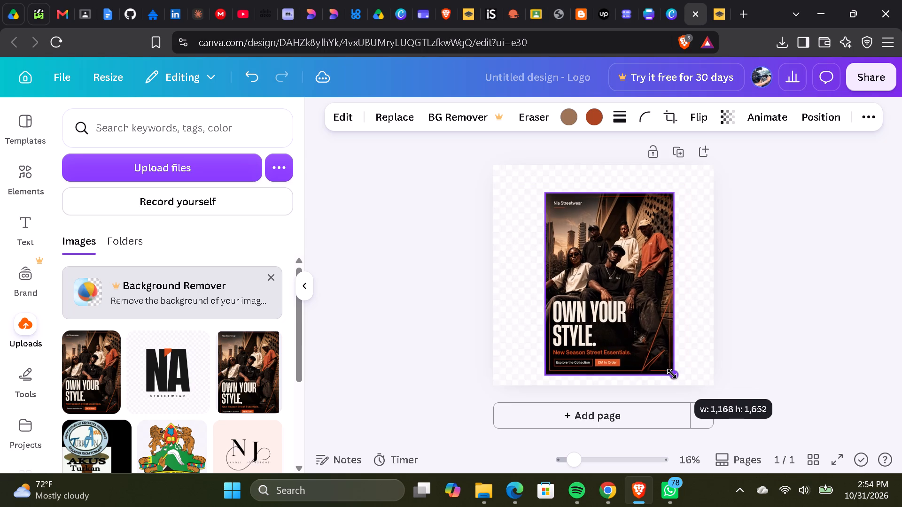
{"action": "left_click_drag", "start_coordinate": [672, 374], "coordinate": [684, 376]}
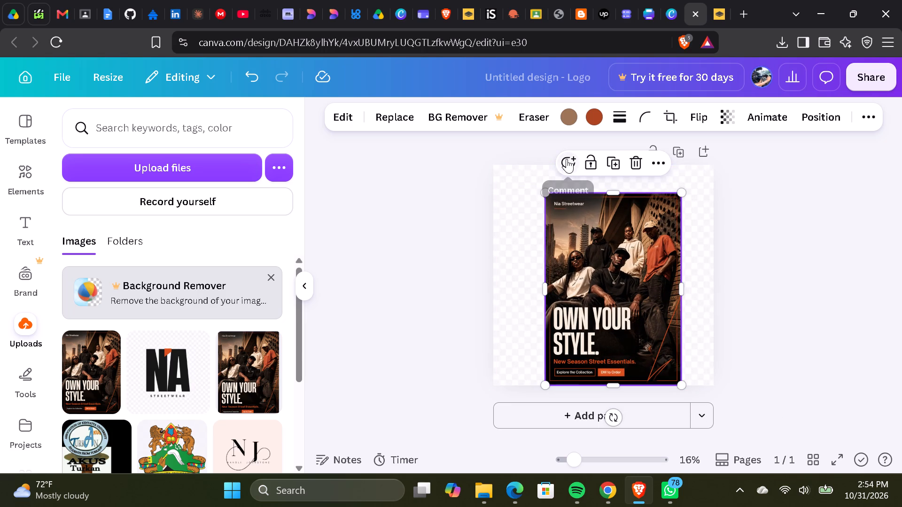
{"action": "left_click_drag", "start_coordinate": [546, 192], "coordinate": [544, 190]}
{"action": "left_click_drag", "start_coordinate": [544, 190], "coordinate": [531, 179]}
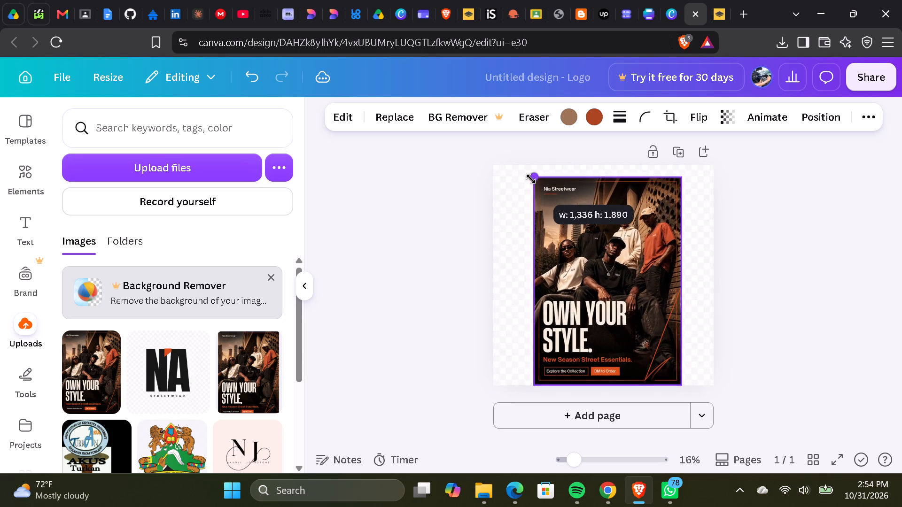
{"action": "left_click_drag", "start_coordinate": [531, 179], "coordinate": [513, 178]}
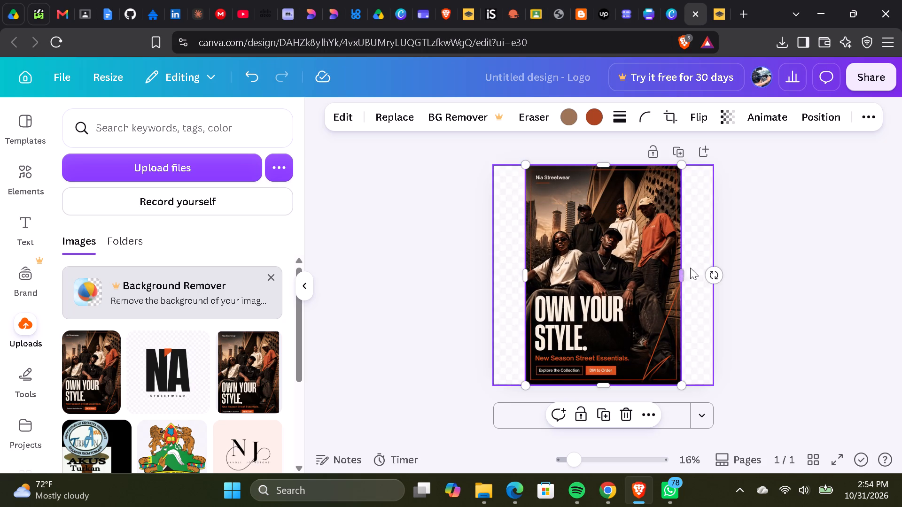
{"action": "left_click", "coordinate": [429, 292]}
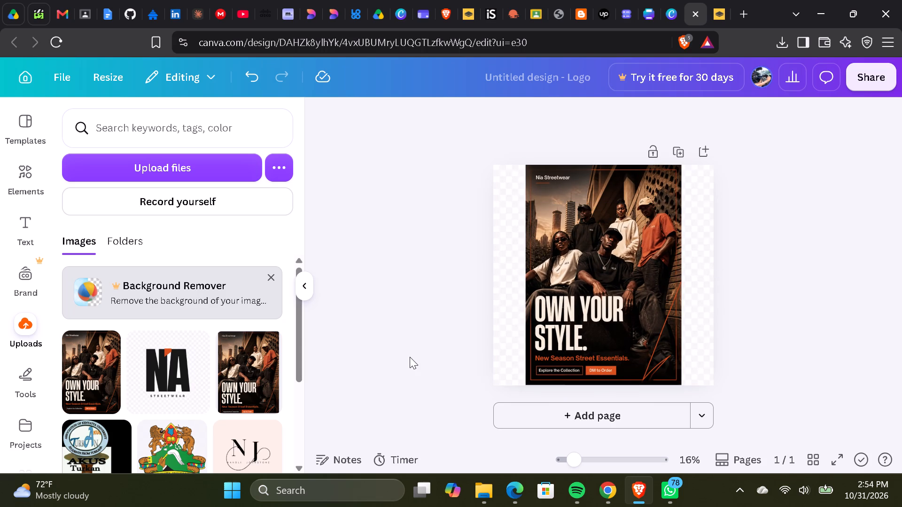
Capture a screenshot region covering the whole page with the full-height poster.
{"action": "key", "text": "shift+super+s"}
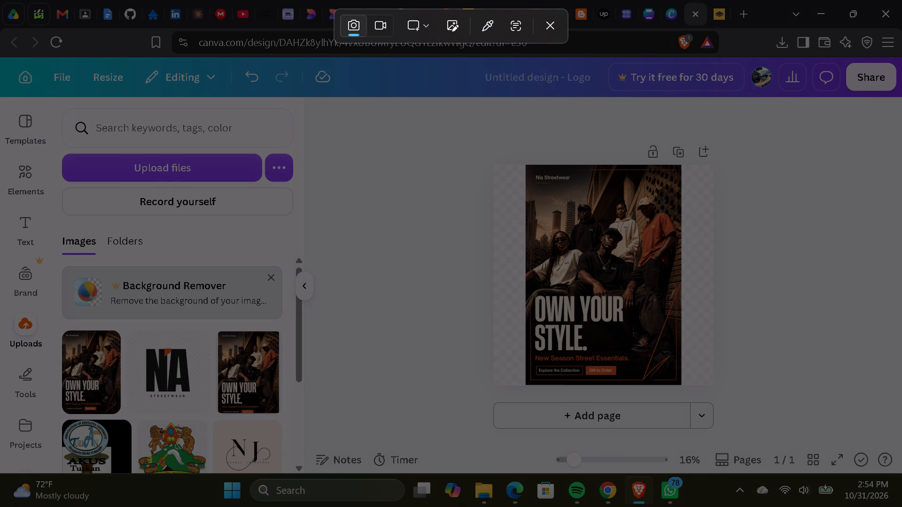
{"action": "left_click_drag", "start_coordinate": [485, 146], "coordinate": [764, 413]}
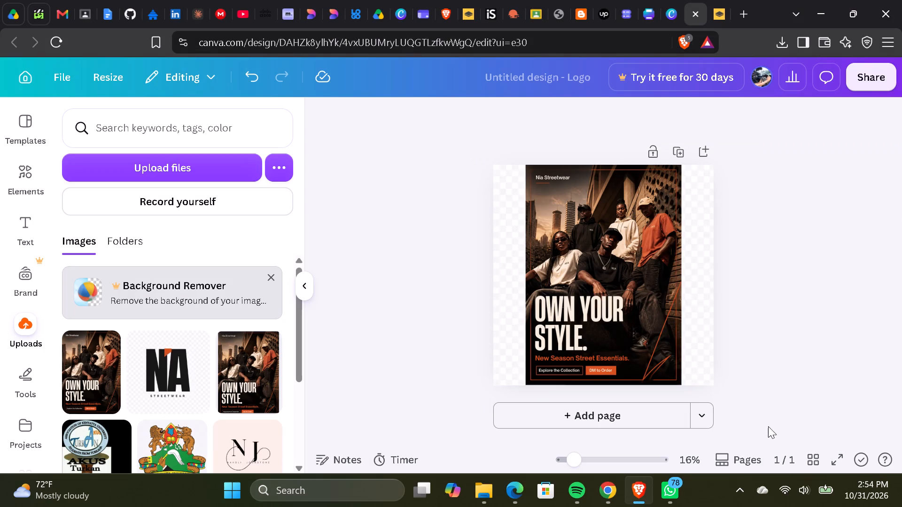
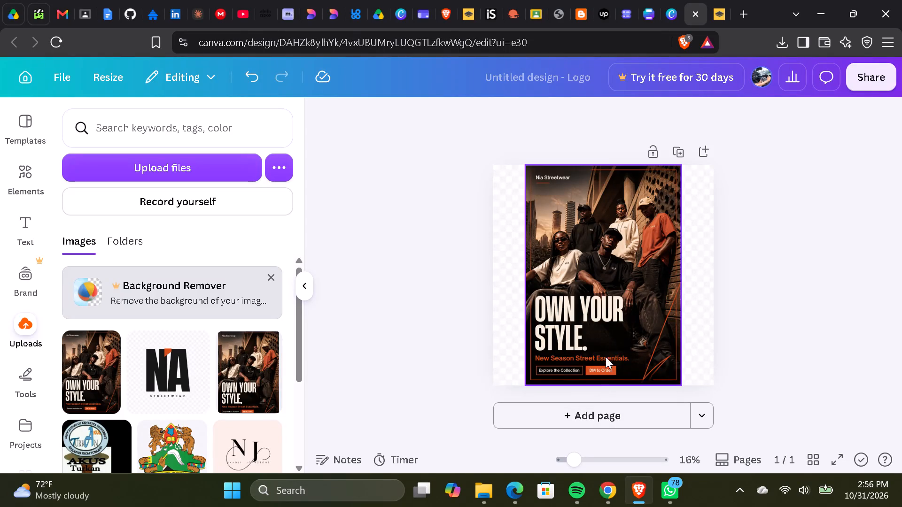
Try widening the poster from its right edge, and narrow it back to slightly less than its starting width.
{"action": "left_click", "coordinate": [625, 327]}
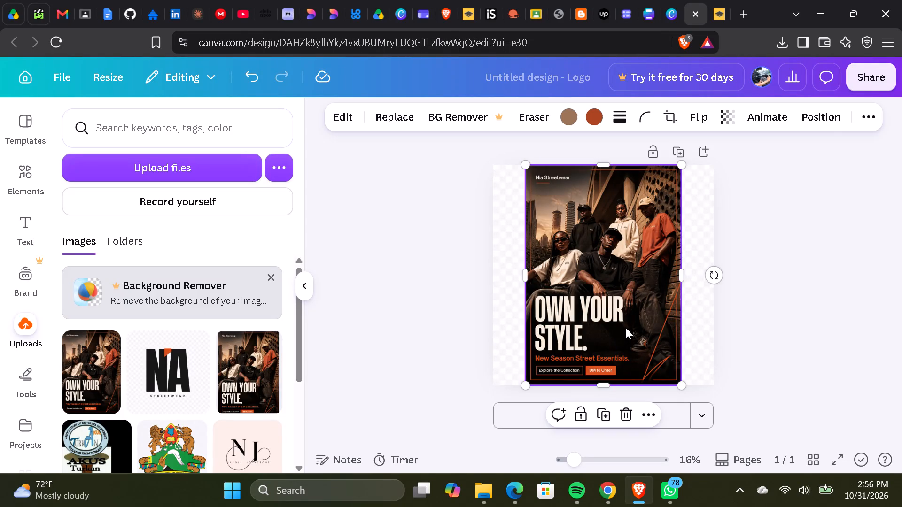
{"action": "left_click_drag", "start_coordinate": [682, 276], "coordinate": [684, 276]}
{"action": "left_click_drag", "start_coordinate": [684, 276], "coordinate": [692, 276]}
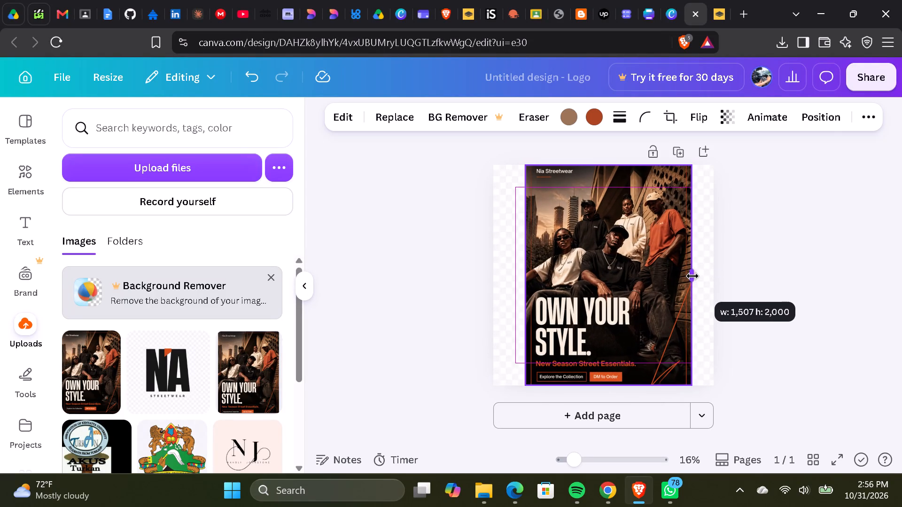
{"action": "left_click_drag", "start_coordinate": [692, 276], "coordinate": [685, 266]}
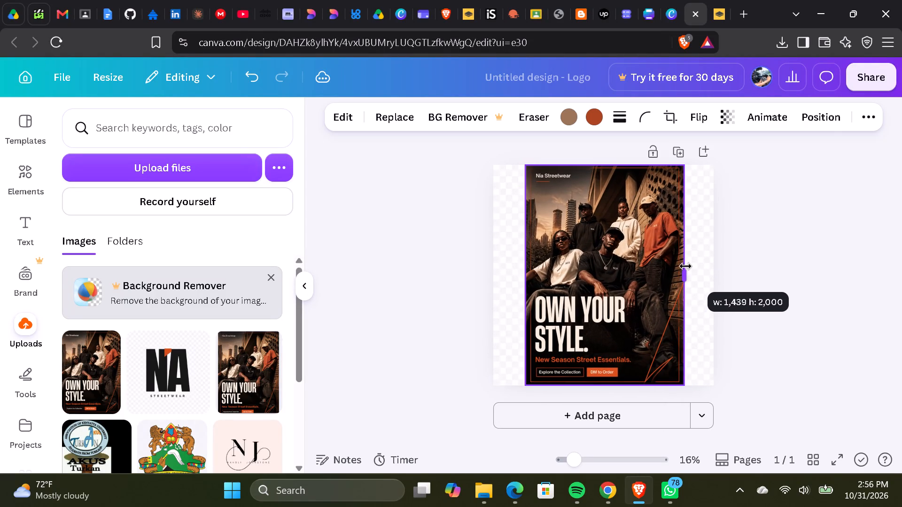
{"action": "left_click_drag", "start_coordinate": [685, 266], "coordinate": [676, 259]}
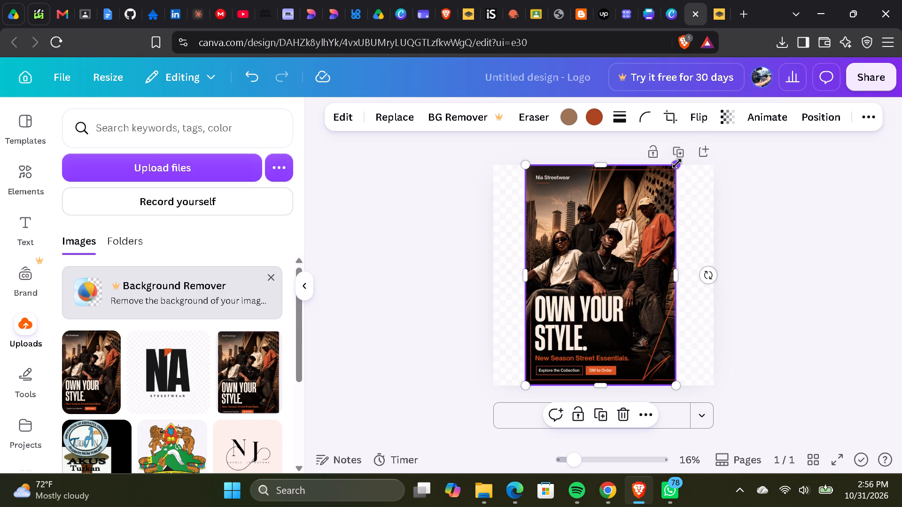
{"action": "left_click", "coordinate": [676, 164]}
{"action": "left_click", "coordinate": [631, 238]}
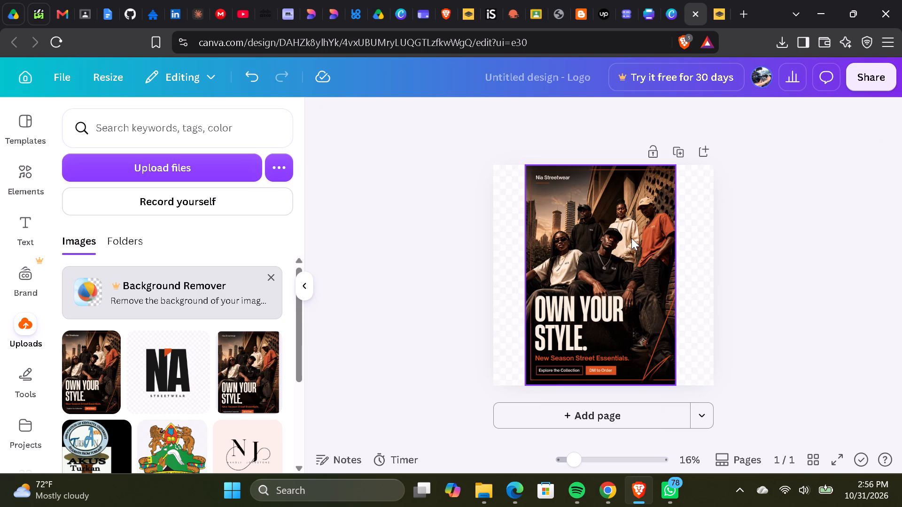
Extend the poster's left and right edges to the page edges so the image fills the whole square page.
{"action": "left_click", "coordinate": [531, 266]}
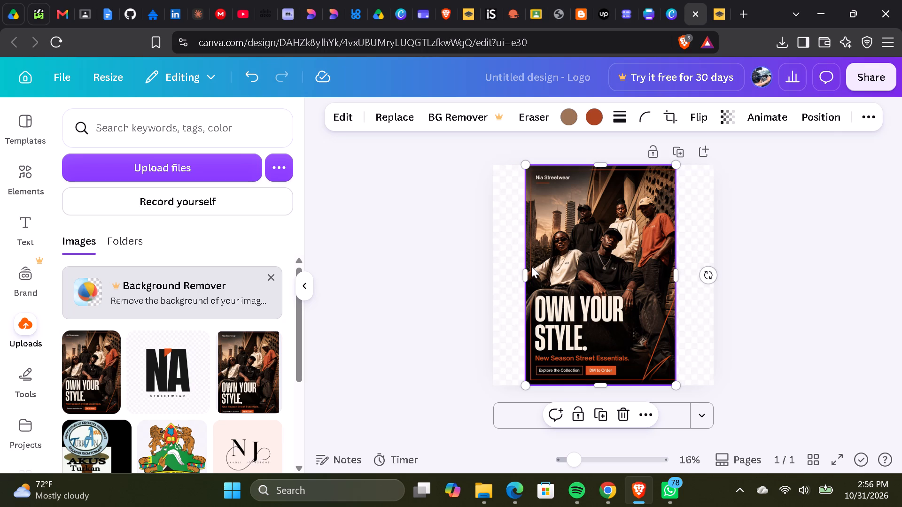
{"action": "left_click_drag", "start_coordinate": [525, 276], "coordinate": [494, 279]}
{"action": "left_click_drag", "start_coordinate": [677, 277], "coordinate": [684, 277]}
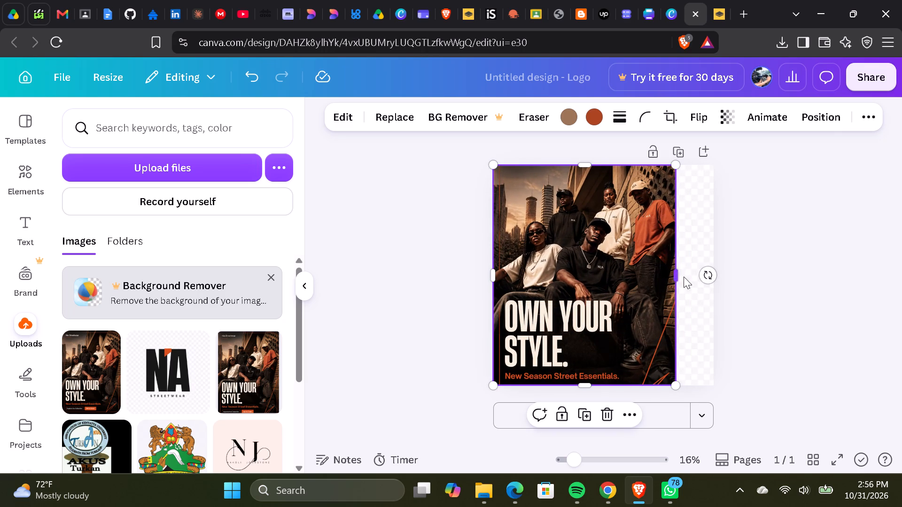
{"action": "left_click_drag", "start_coordinate": [684, 277], "coordinate": [716, 273]}
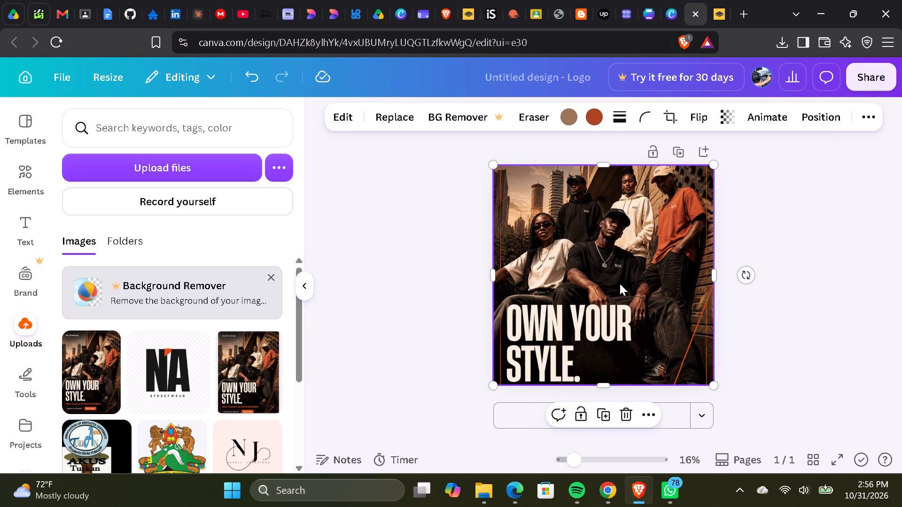
{"action": "left_click", "coordinate": [798, 309]}
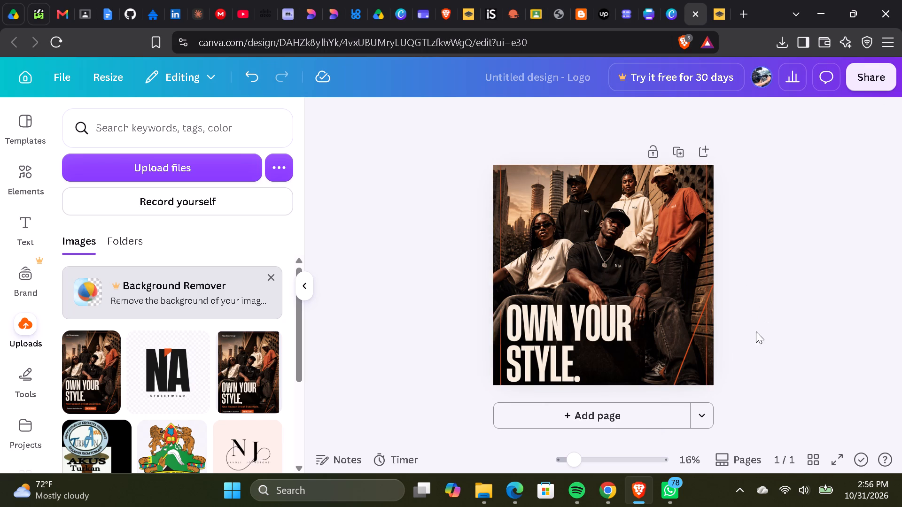
Capture a screenshot region covering the whole page with the full-width poster.
{"action": "key", "text": "shift+super+s"}
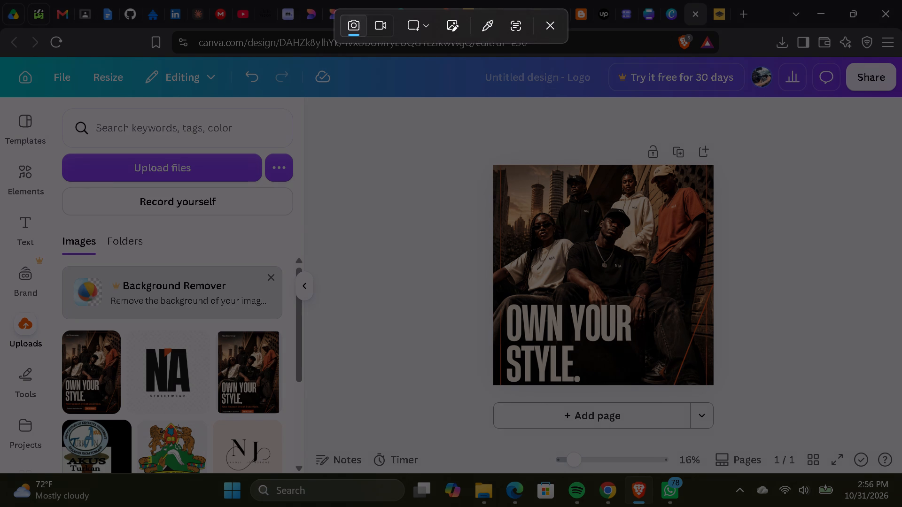
{"action": "left_click_drag", "start_coordinate": [467, 147], "coordinate": [831, 398]}
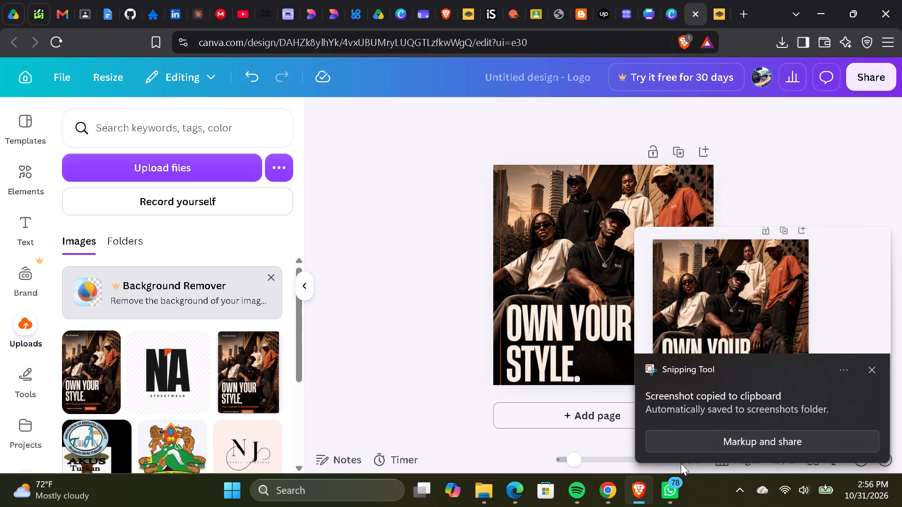
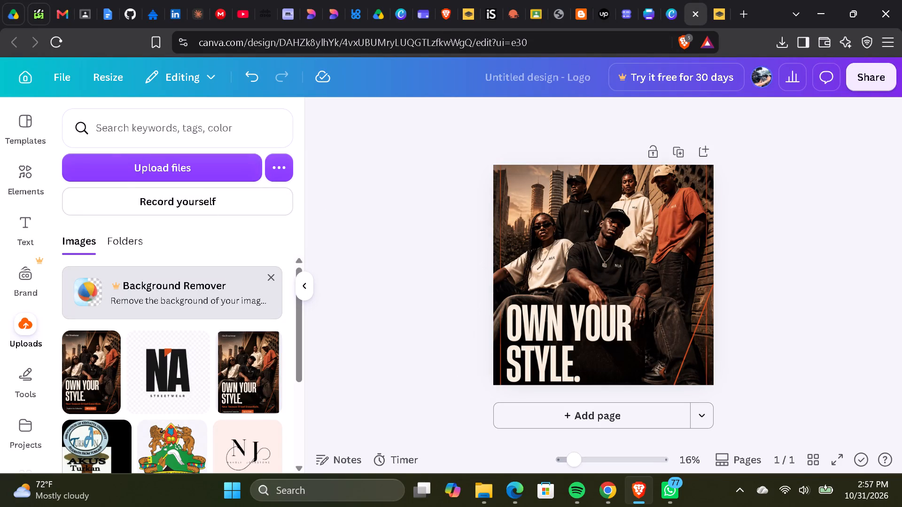
Search the logo design templates for "poster", look over the matches, and clear the search.
{"action": "left_click", "coordinate": [37, 138]}
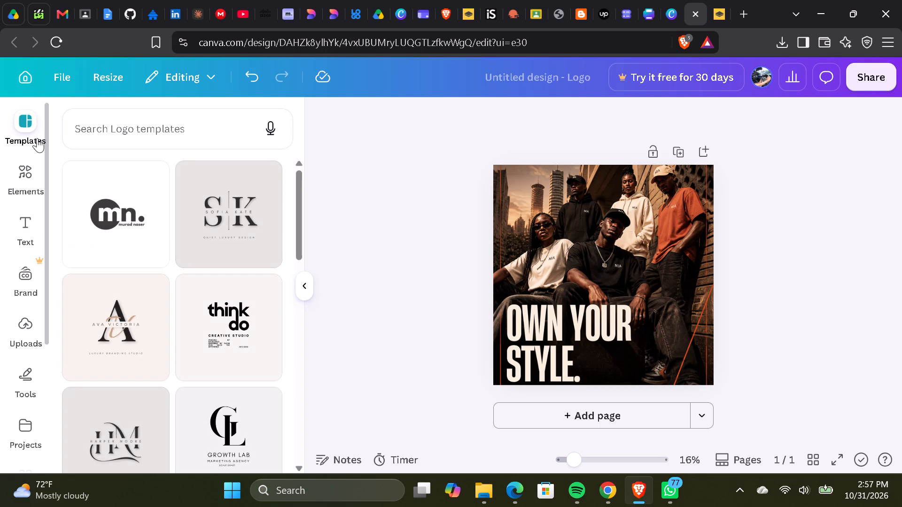
{"action": "left_click", "coordinate": [126, 135]}
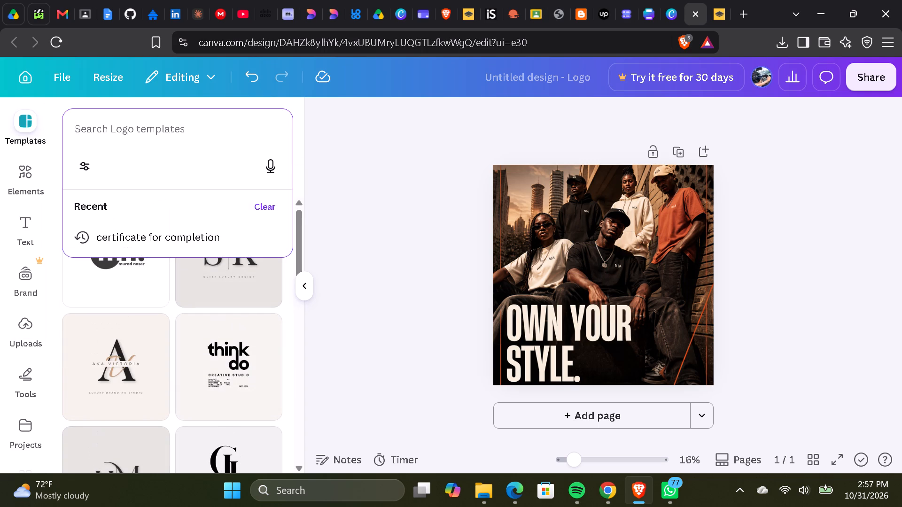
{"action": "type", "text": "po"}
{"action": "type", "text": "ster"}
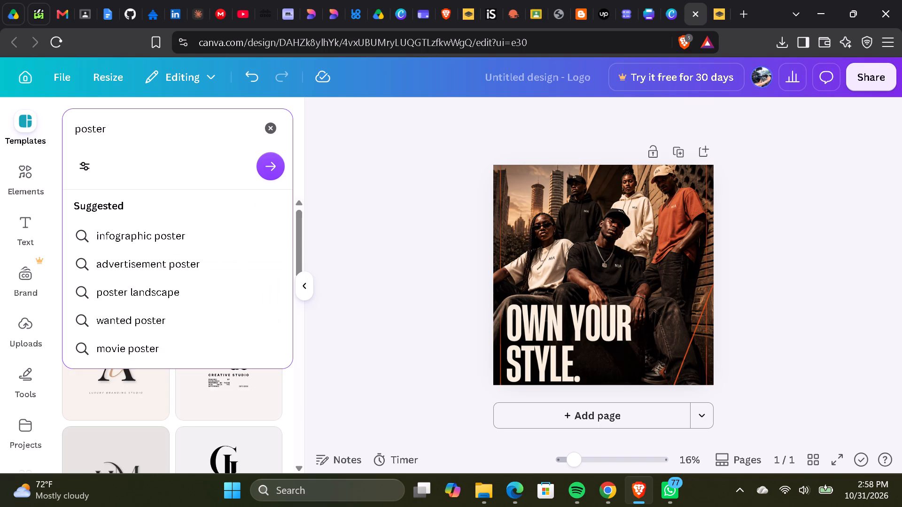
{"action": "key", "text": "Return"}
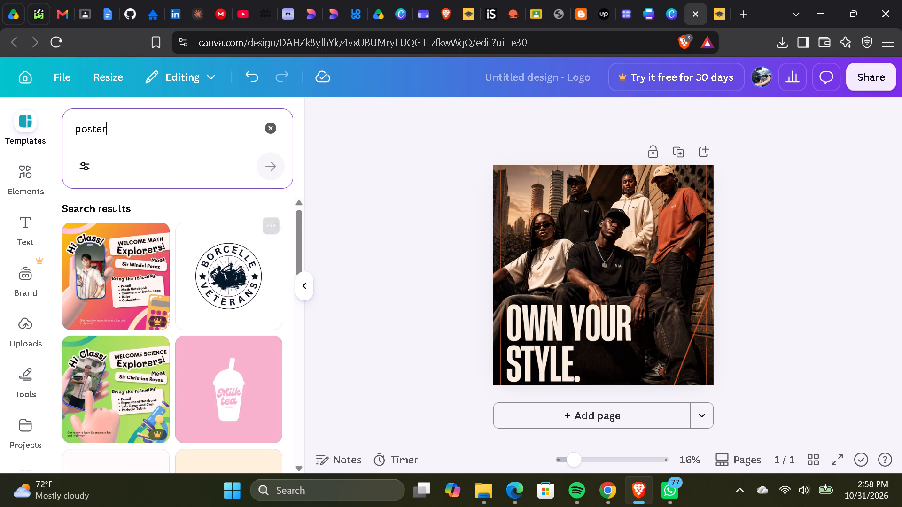
{"action": "left_click", "coordinate": [274, 129]}
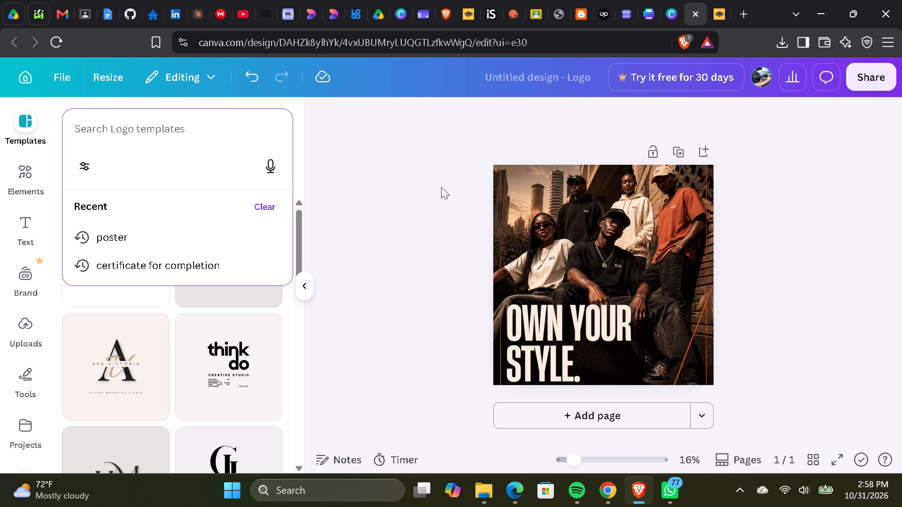
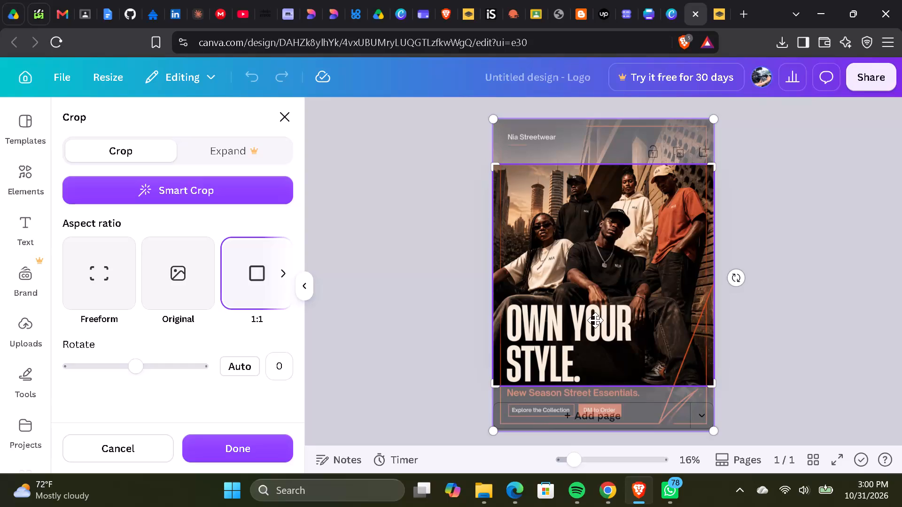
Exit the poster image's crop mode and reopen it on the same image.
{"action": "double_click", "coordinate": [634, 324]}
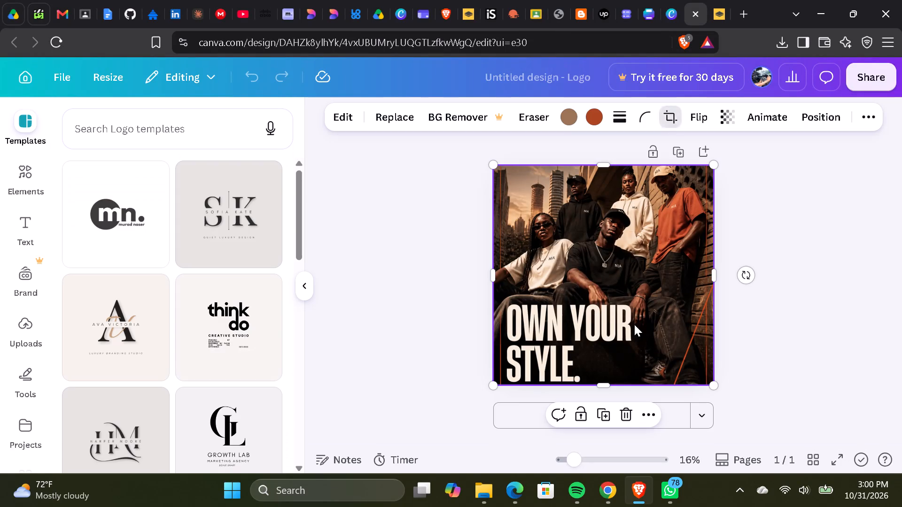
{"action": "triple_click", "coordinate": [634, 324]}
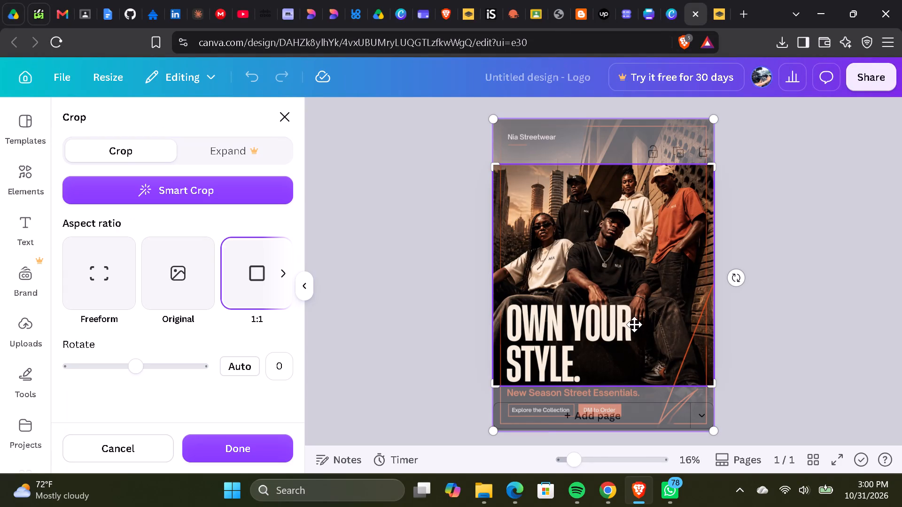
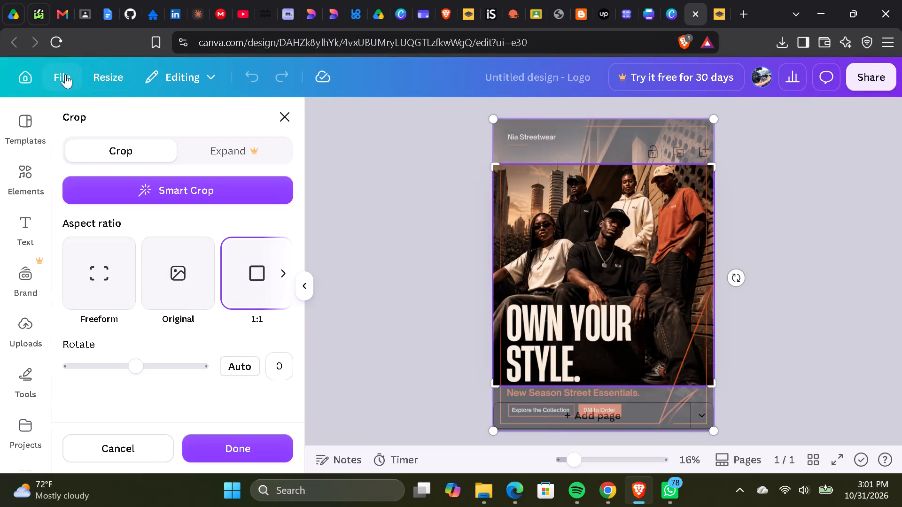
Start creating a new design from the current logo design, bringing up the choice of design types.
{"action": "left_click", "coordinate": [65, 74]}
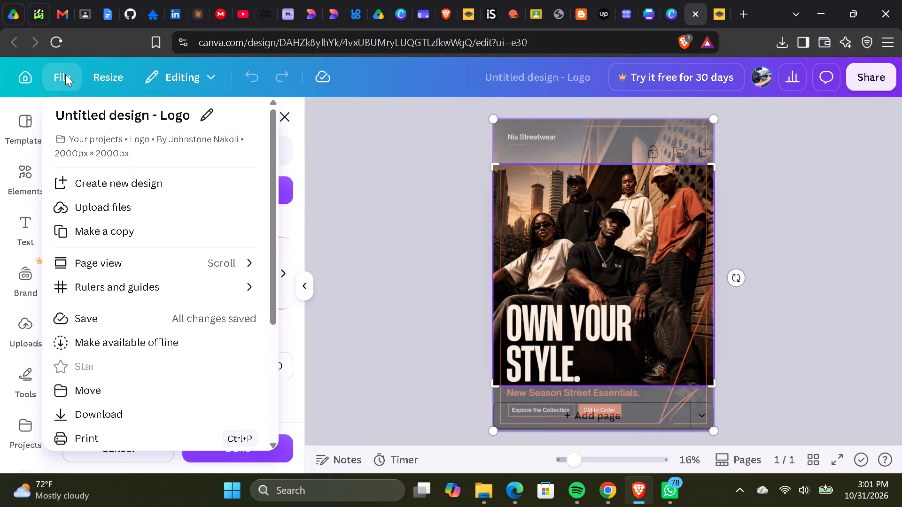
{"action": "left_click", "coordinate": [170, 181]}
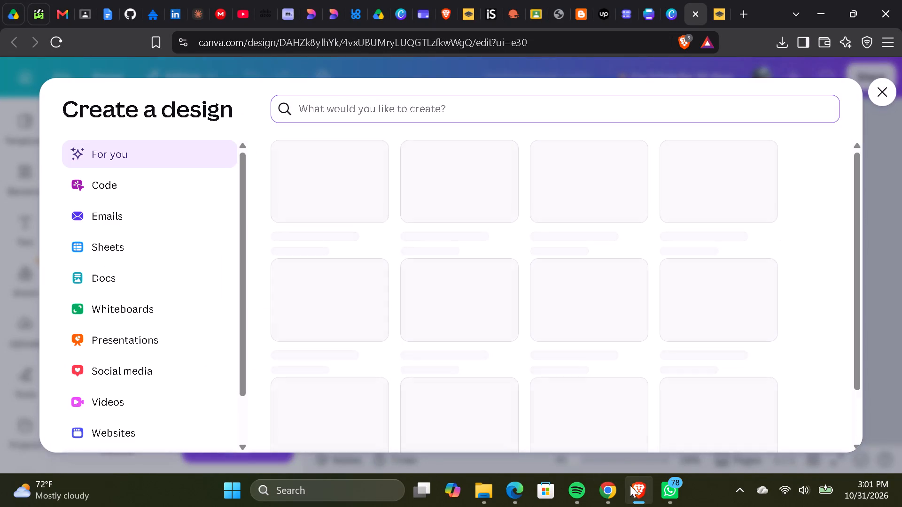
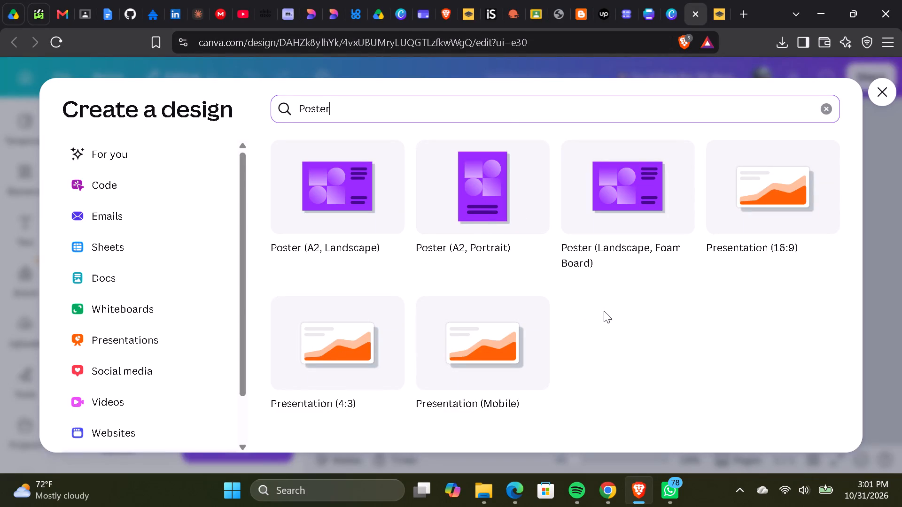
Create a new design using the Poster (A2, Portrait) format.
{"action": "scroll", "coordinate": [634, 373], "scroll_direction": "down", "scroll_amount": 1}
{"action": "left_click", "coordinate": [486, 211]}
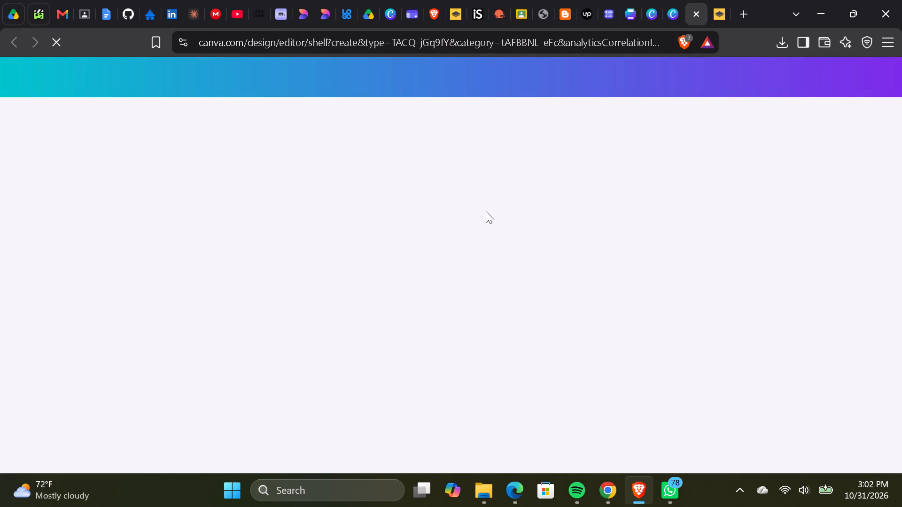
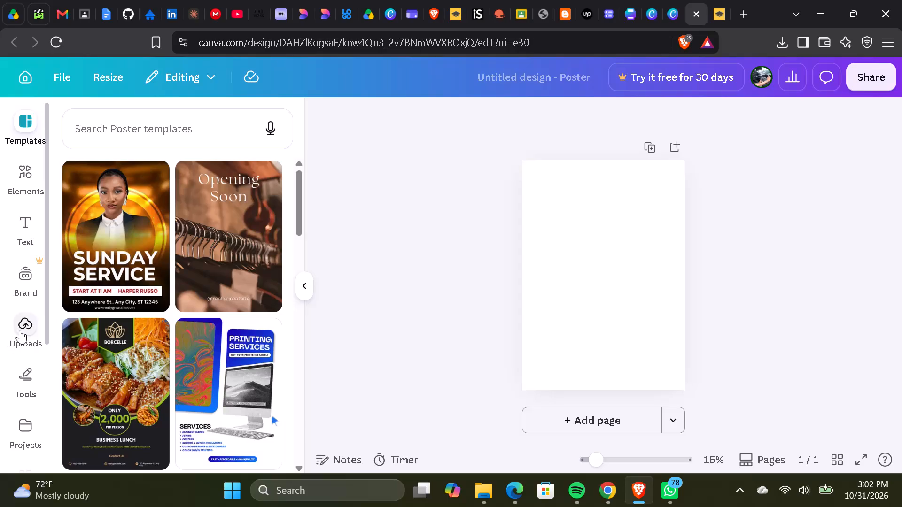
Place the most recent uploaded "Own Your Style" poster image on the blank page and enlarge it to fill the whole page.
{"action": "left_click", "coordinate": [20, 330]}
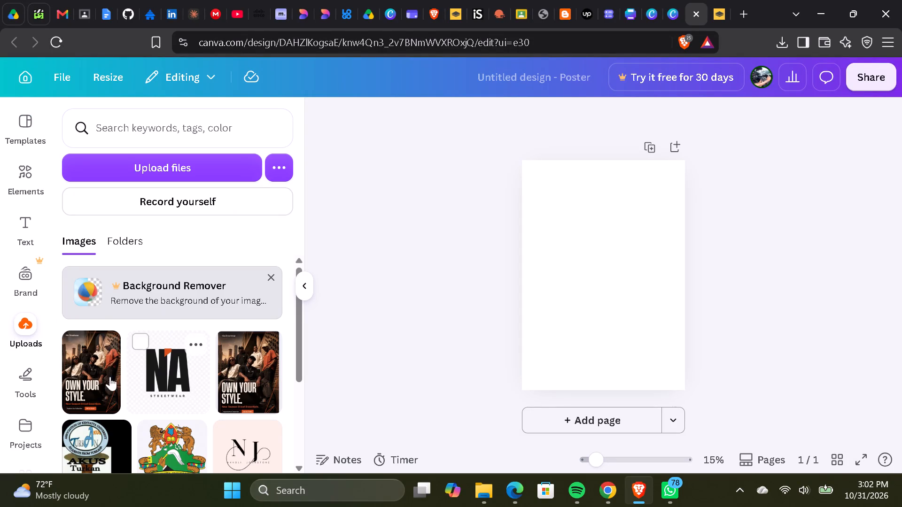
{"action": "left_click", "coordinate": [103, 371]}
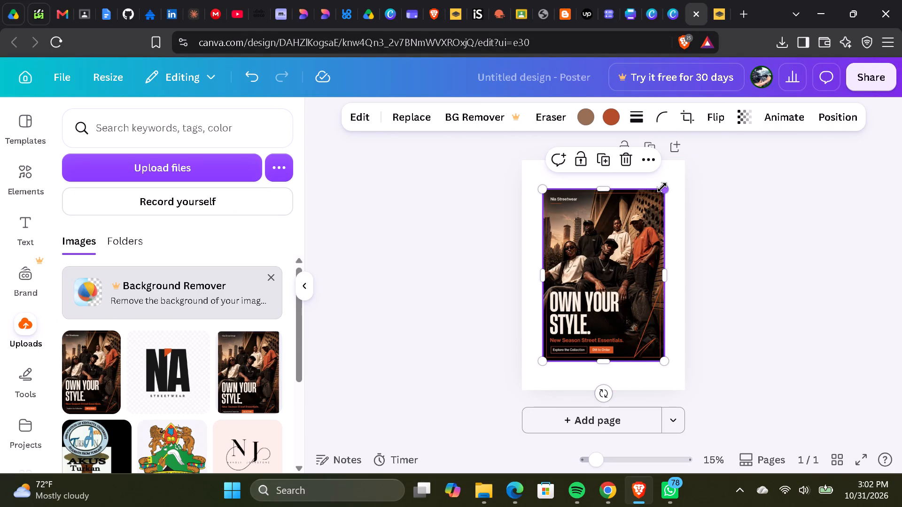
{"action": "left_click_drag", "start_coordinate": [662, 187], "coordinate": [637, 155]}
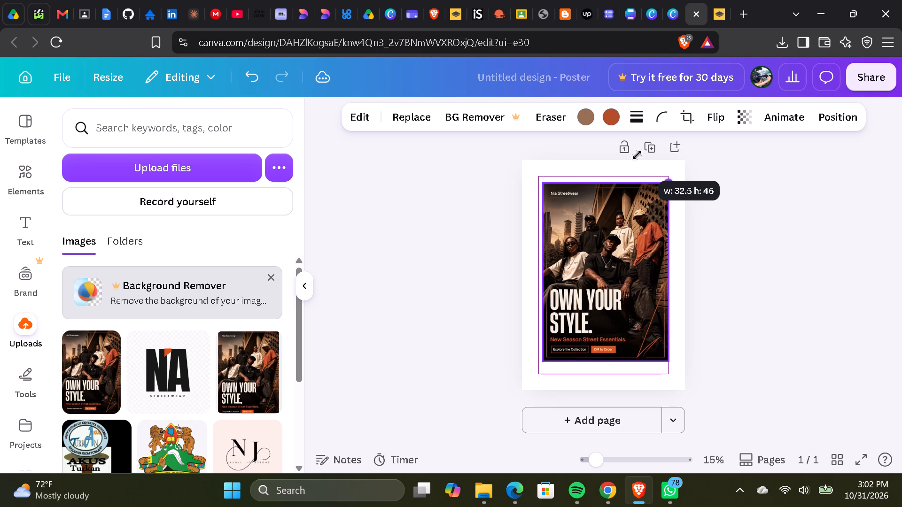
{"action": "left_click_drag", "start_coordinate": [637, 155], "coordinate": [642, 152]}
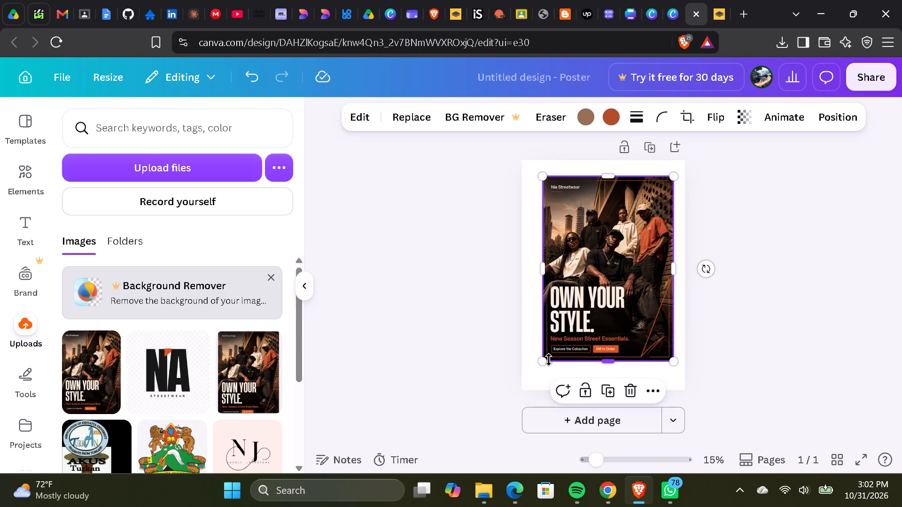
{"action": "left_click_drag", "start_coordinate": [544, 362], "coordinate": [538, 375]}
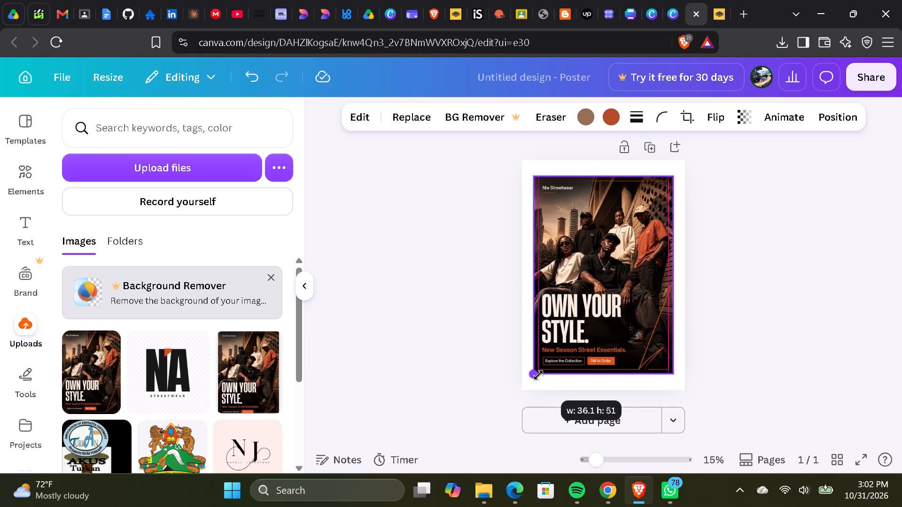
{"action": "left_click_drag", "start_coordinate": [538, 375], "coordinate": [534, 385]}
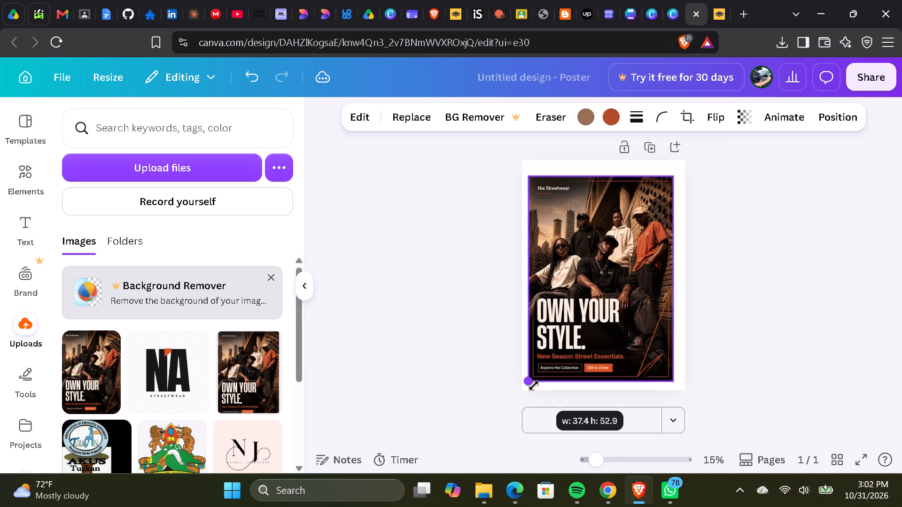
{"action": "left_click_drag", "start_coordinate": [534, 385], "coordinate": [531, 392]}
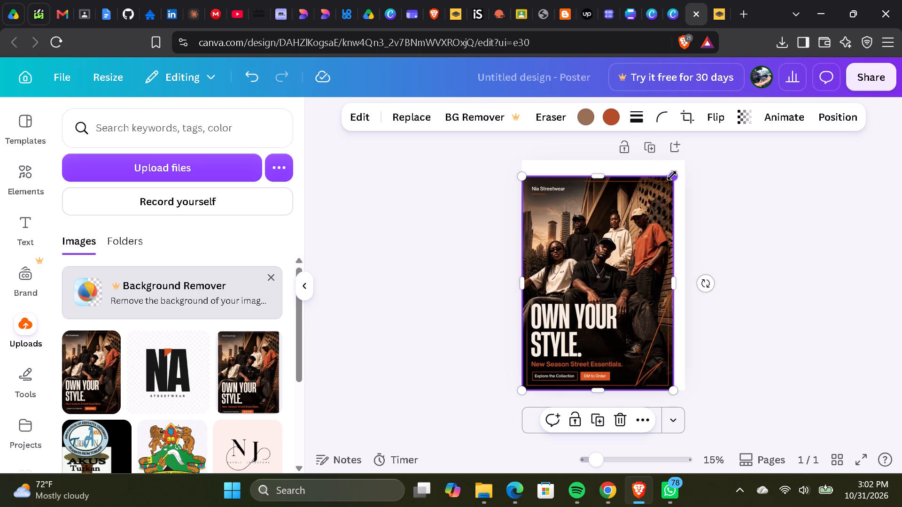
{"action": "left_click", "coordinate": [672, 176]}
{"action": "left_click_drag", "start_coordinate": [671, 180], "coordinate": [681, 166]}
{"action": "left_click", "coordinate": [779, 303]}
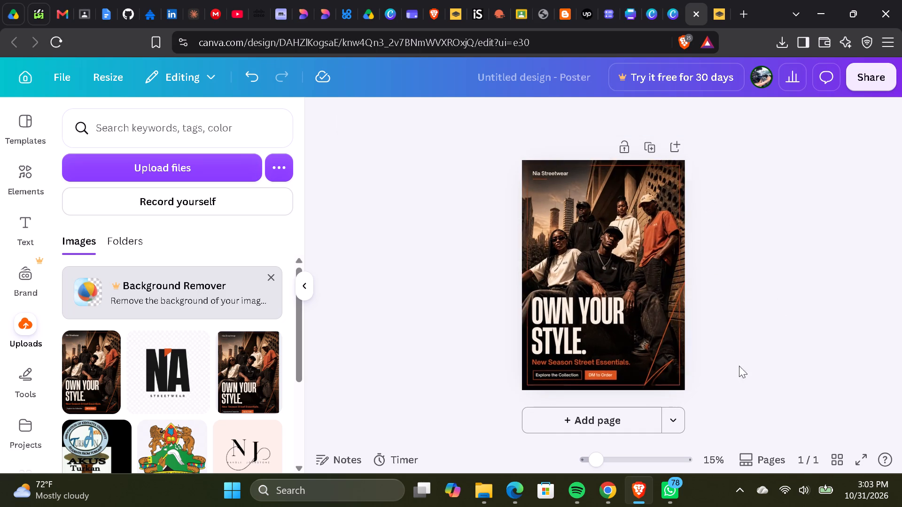
{"action": "left_click", "coordinate": [634, 335]}
{"action": "left_click", "coordinate": [726, 358]}
Select the poster image and open its image editing tools.
{"action": "double_click", "coordinate": [609, 329]}
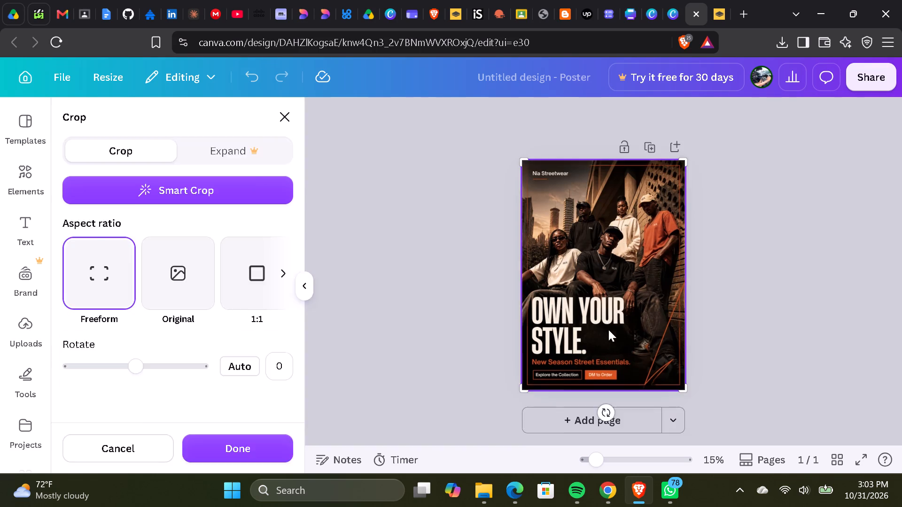
{"action": "left_click", "coordinate": [602, 316]}
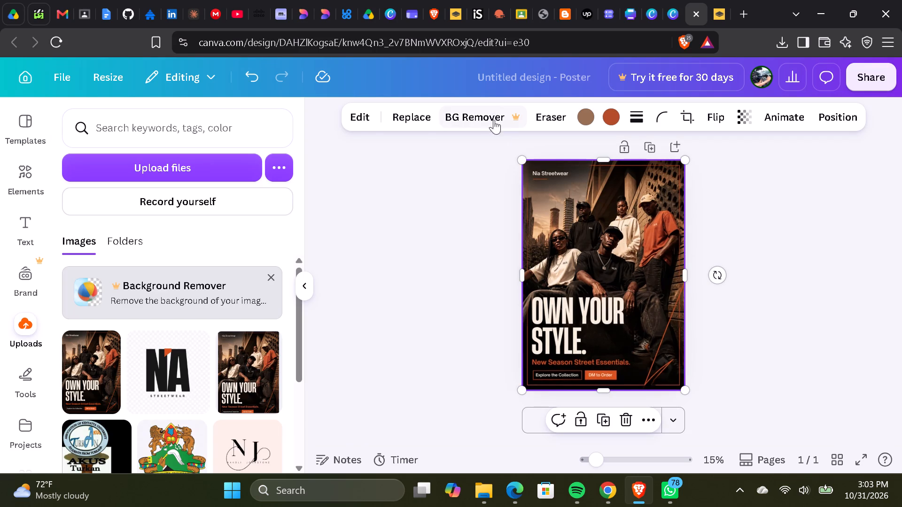
{"action": "left_click", "coordinate": [365, 120]}
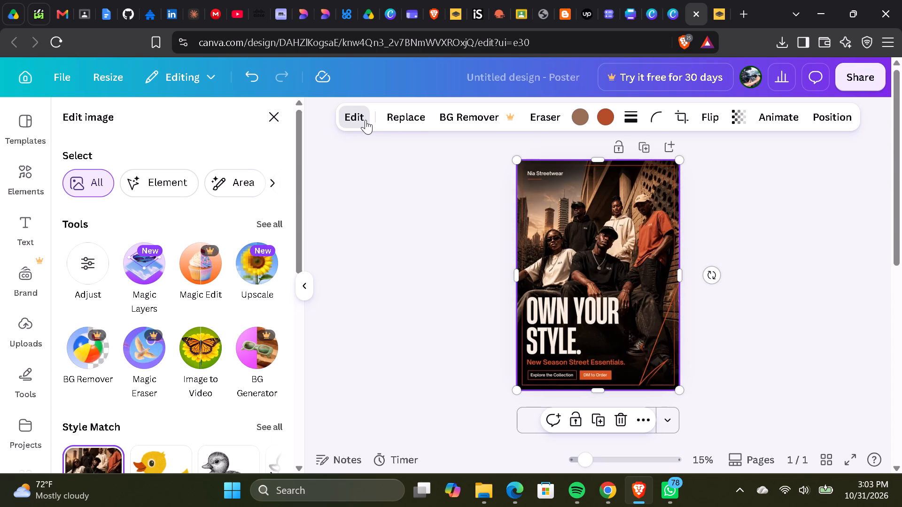
Capture a screenshot of the area covering the image editing tools and the poster on the canvas.
{"action": "key", "text": "shift+super+s"}
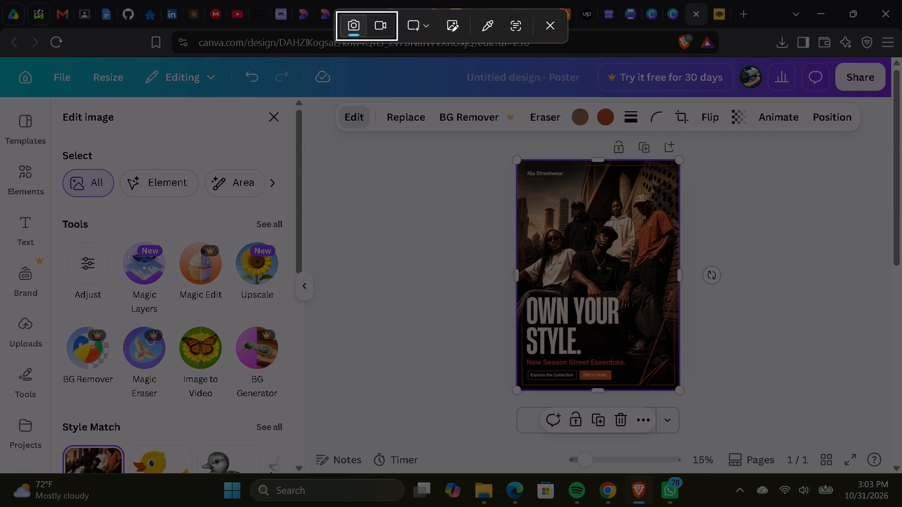
{"action": "left_click_drag", "start_coordinate": [53, 91], "coordinate": [748, 442]}
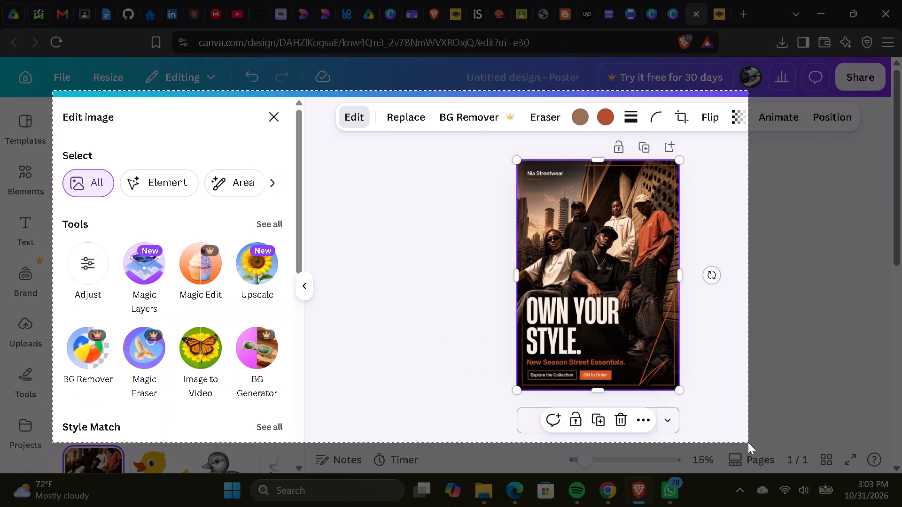
{"action": "left_click_drag", "start_coordinate": [748, 442], "coordinate": [874, 463]}
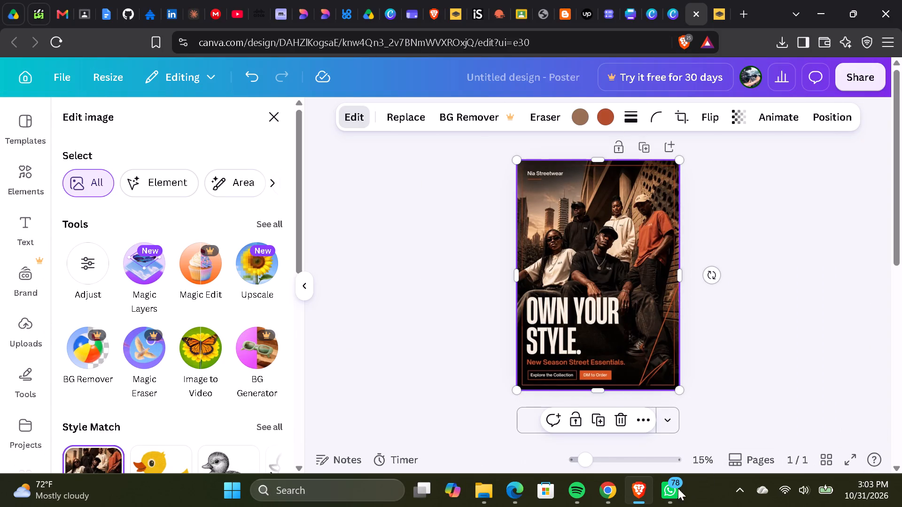
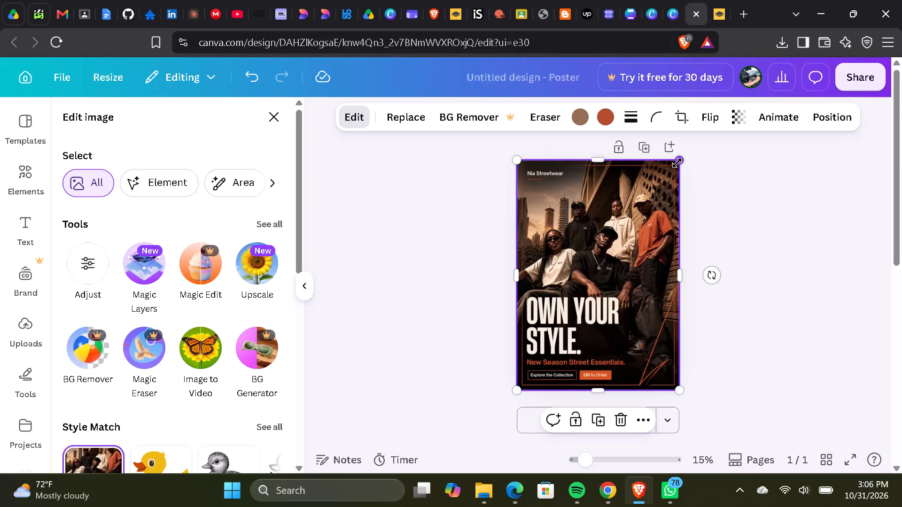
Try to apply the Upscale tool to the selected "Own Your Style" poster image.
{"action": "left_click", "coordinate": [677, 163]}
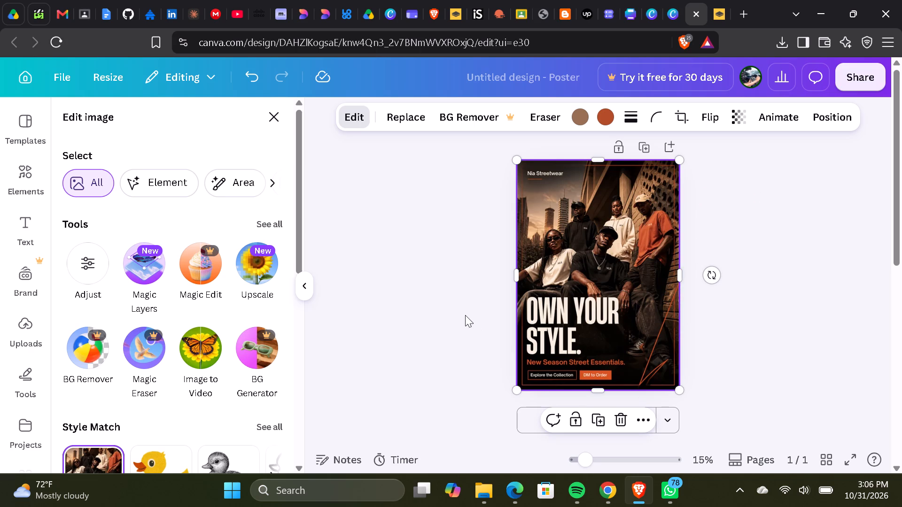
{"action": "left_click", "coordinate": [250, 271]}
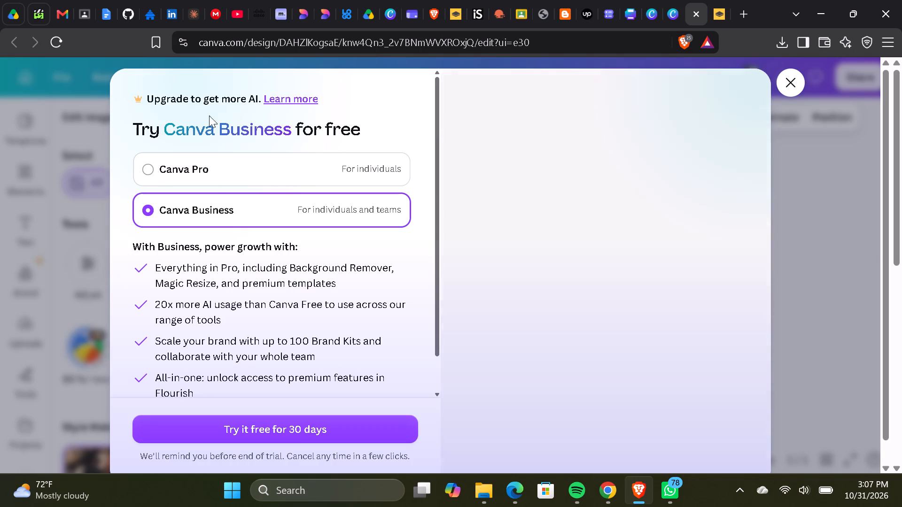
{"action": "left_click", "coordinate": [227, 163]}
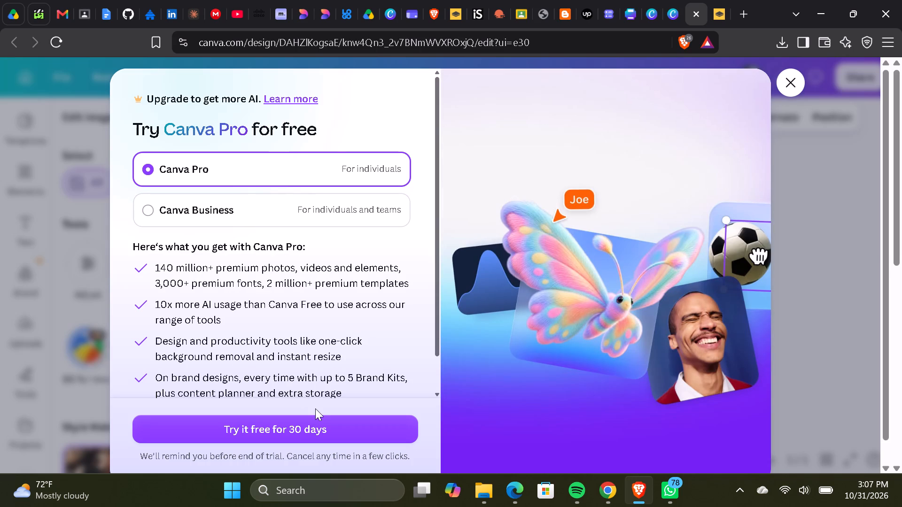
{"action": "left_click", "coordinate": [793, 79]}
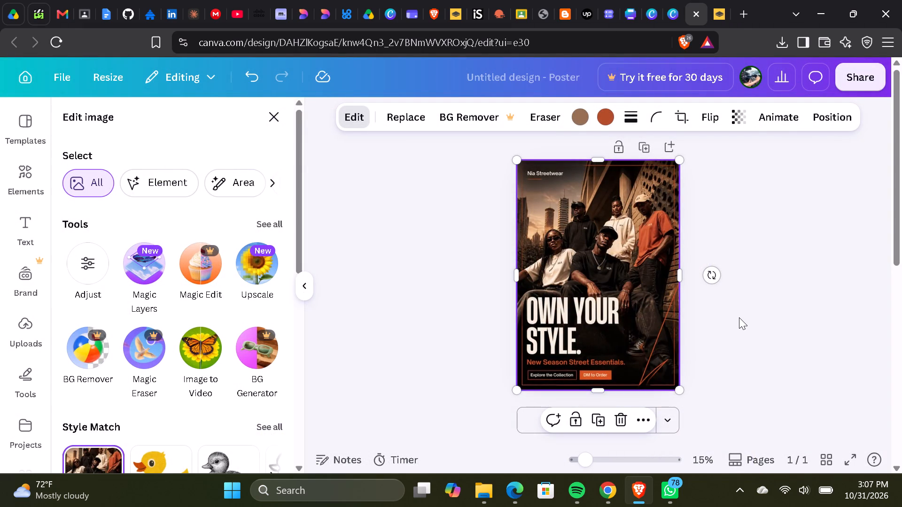
Show the hidden system tray icons.
{"action": "left_click", "coordinate": [745, 492]}
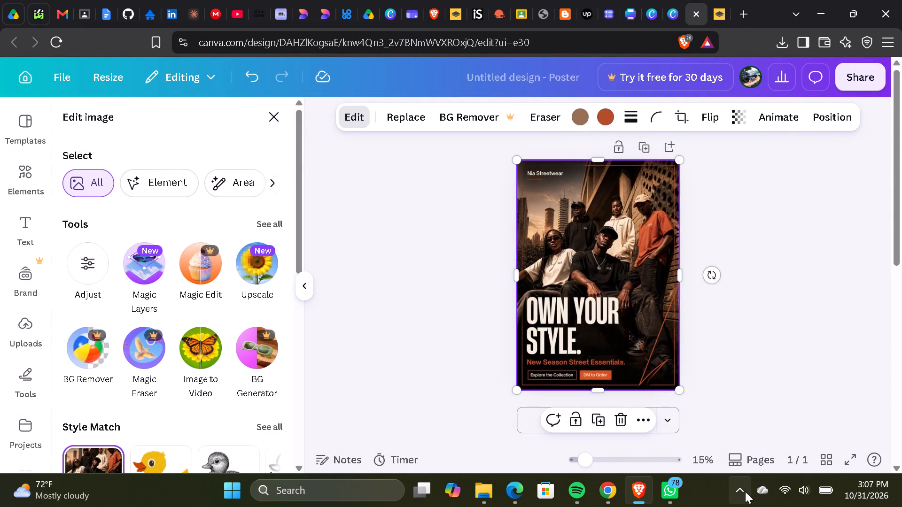
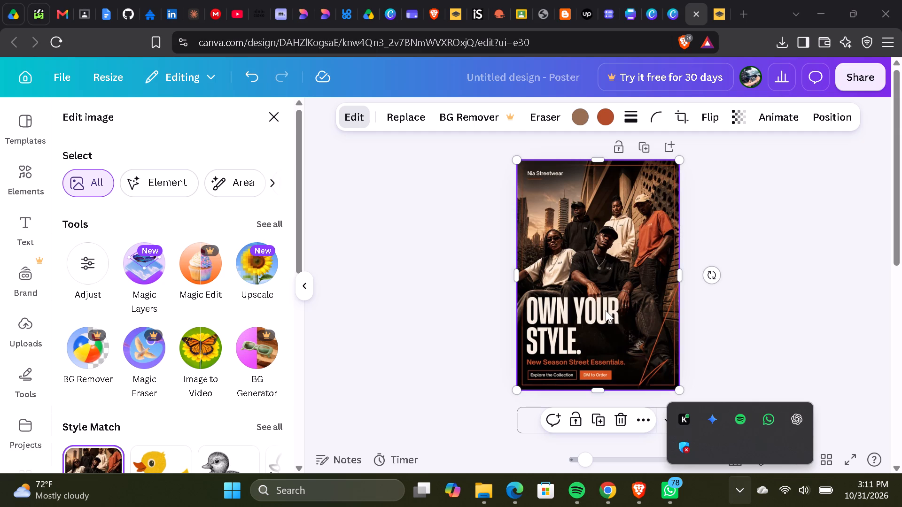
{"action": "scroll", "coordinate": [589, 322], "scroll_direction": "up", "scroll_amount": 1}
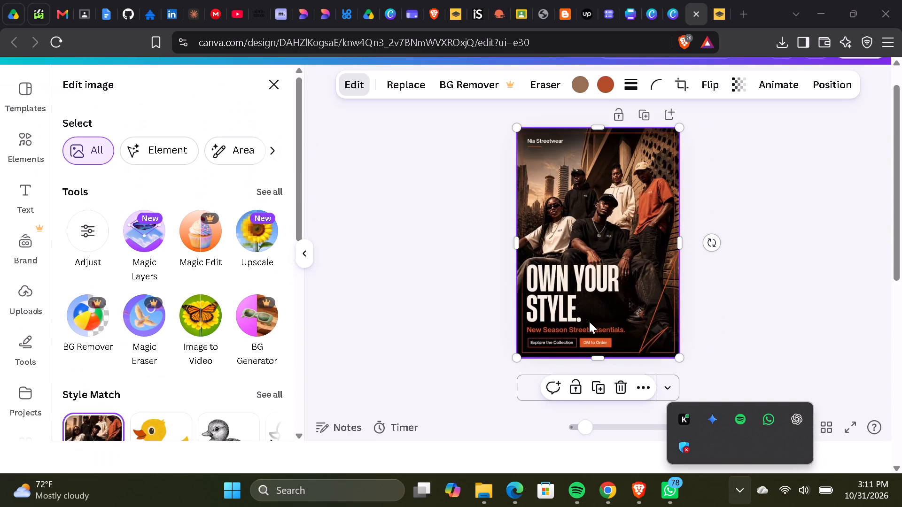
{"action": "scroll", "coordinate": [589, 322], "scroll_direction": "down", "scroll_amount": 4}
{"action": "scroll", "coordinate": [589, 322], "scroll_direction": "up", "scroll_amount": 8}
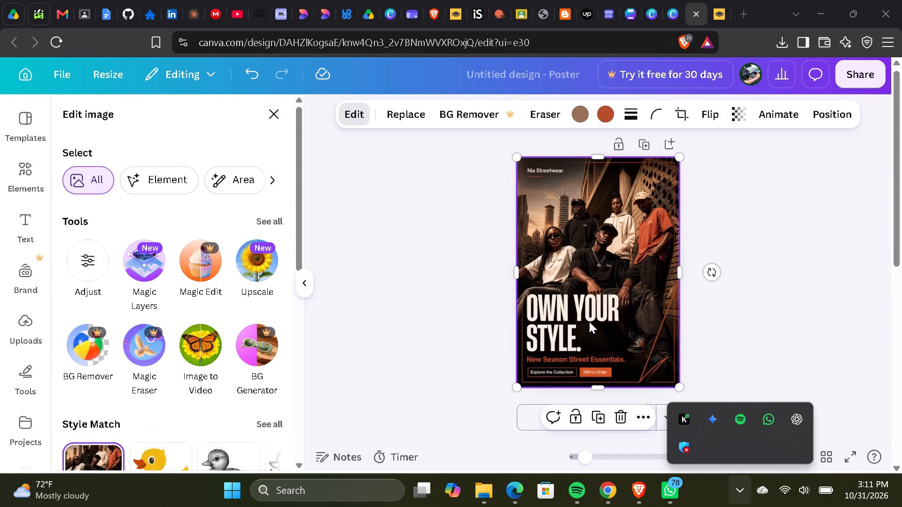
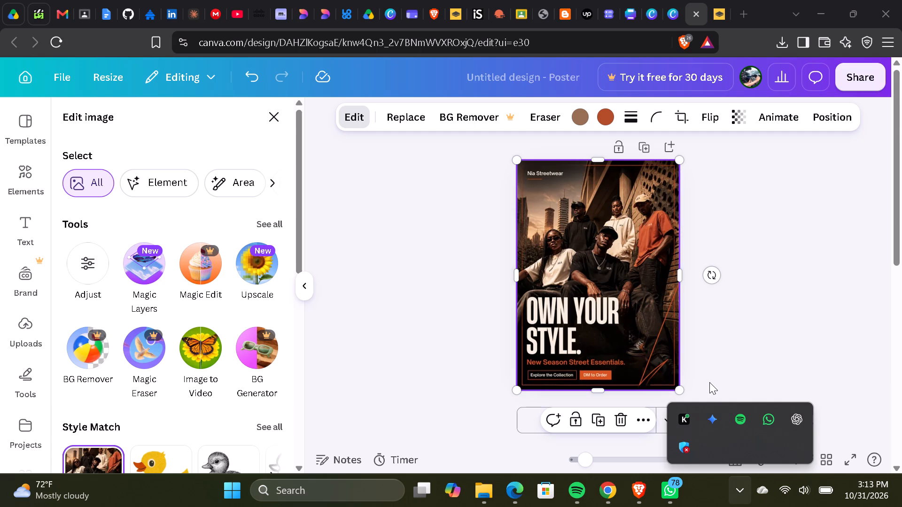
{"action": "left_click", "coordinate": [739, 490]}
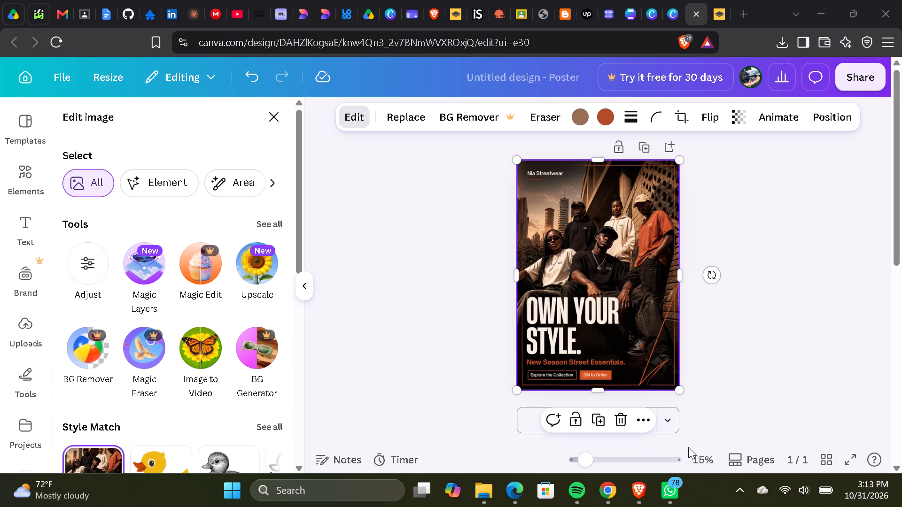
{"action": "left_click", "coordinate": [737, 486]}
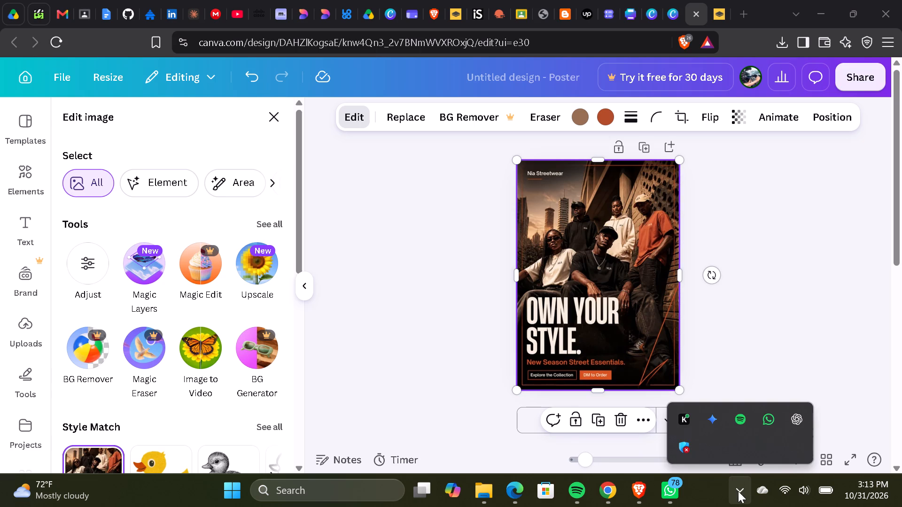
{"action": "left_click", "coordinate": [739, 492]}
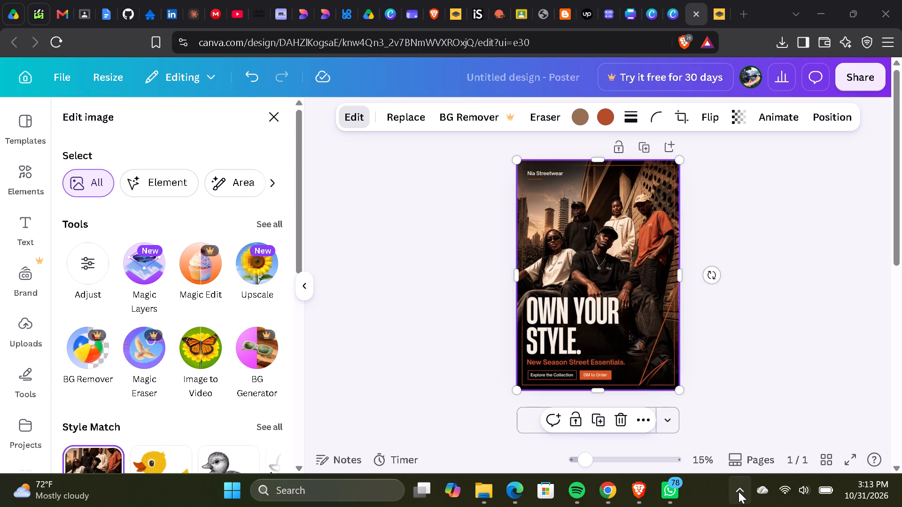